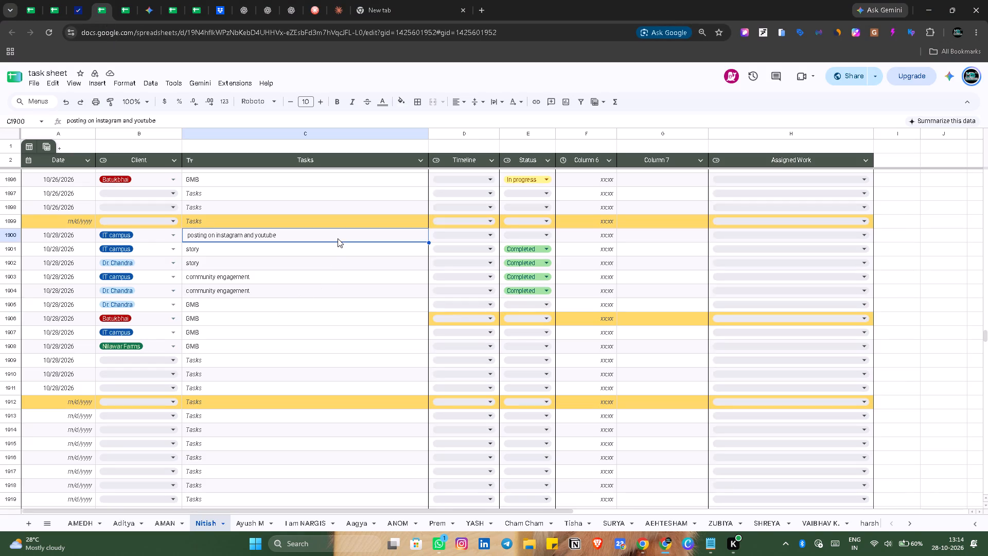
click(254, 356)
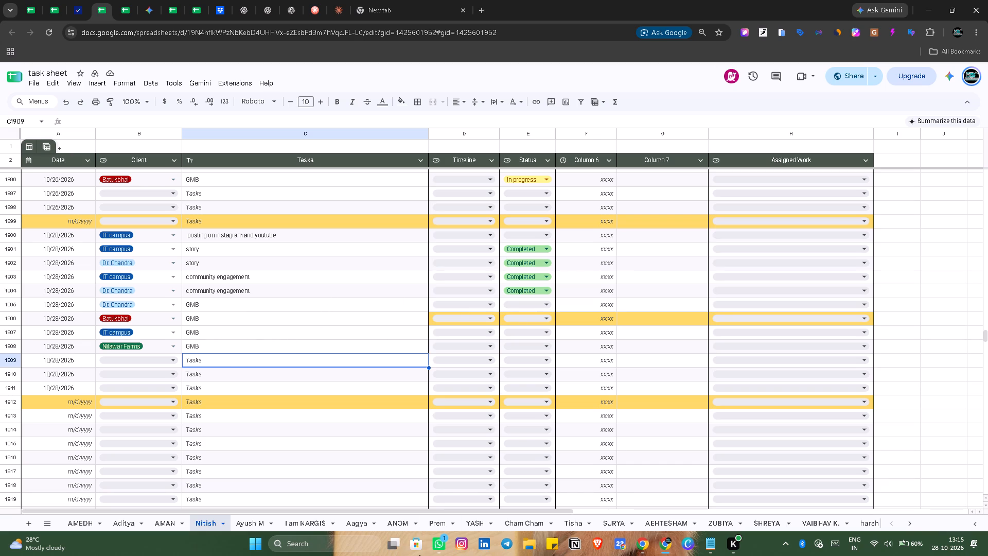
Switch to File Explorer to access the locally stored work files.
click(528, 541)
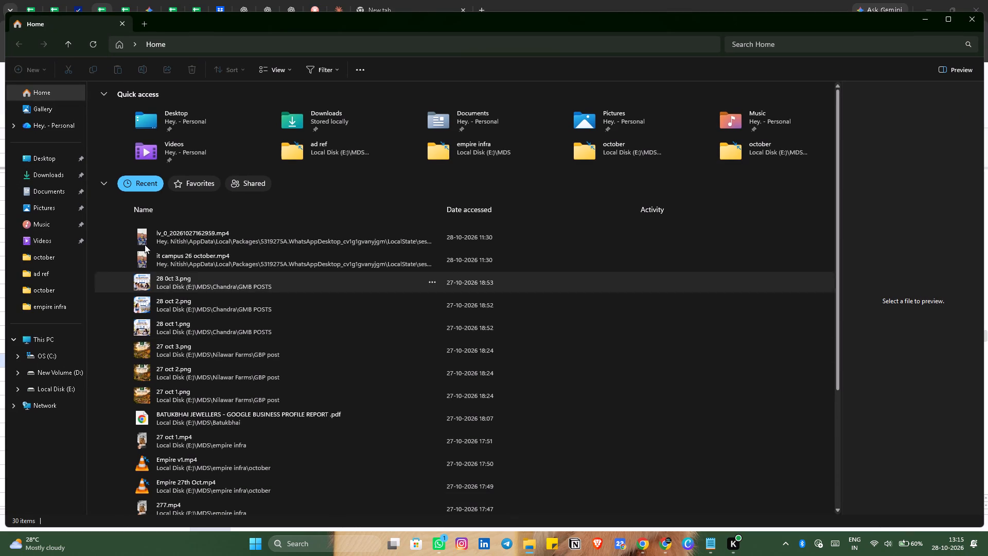
Open the Batukbhai Jewellers Google Business Profile report PDF from the MDS\Batukbhai folder on drive E.
click(54, 373)
click(57, 386)
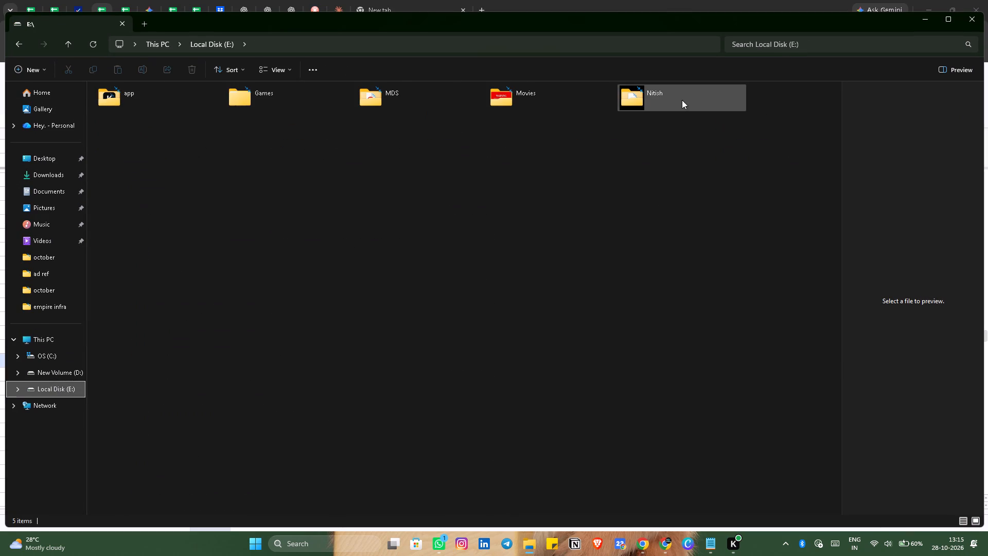
double_click(387, 102)
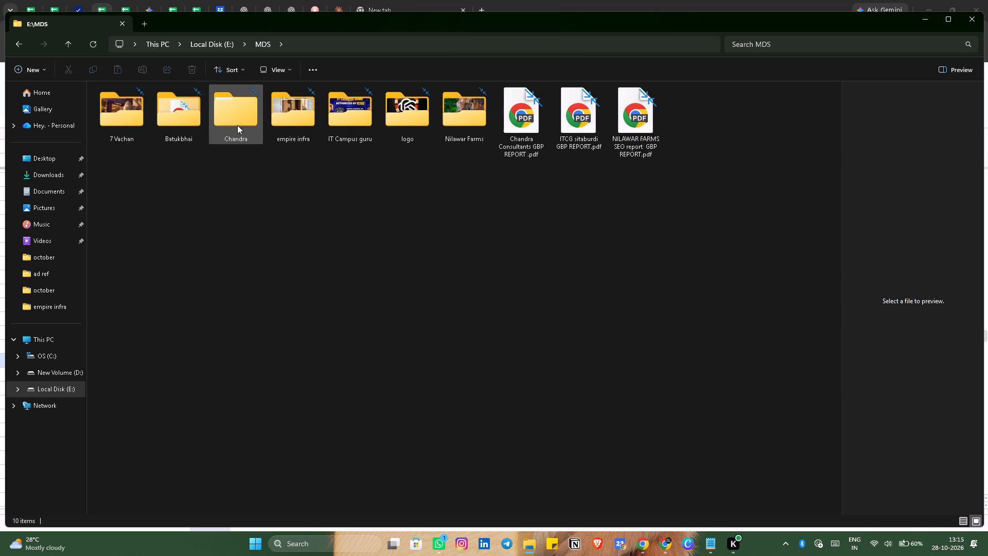
double_click(188, 130)
double_click(198, 99)
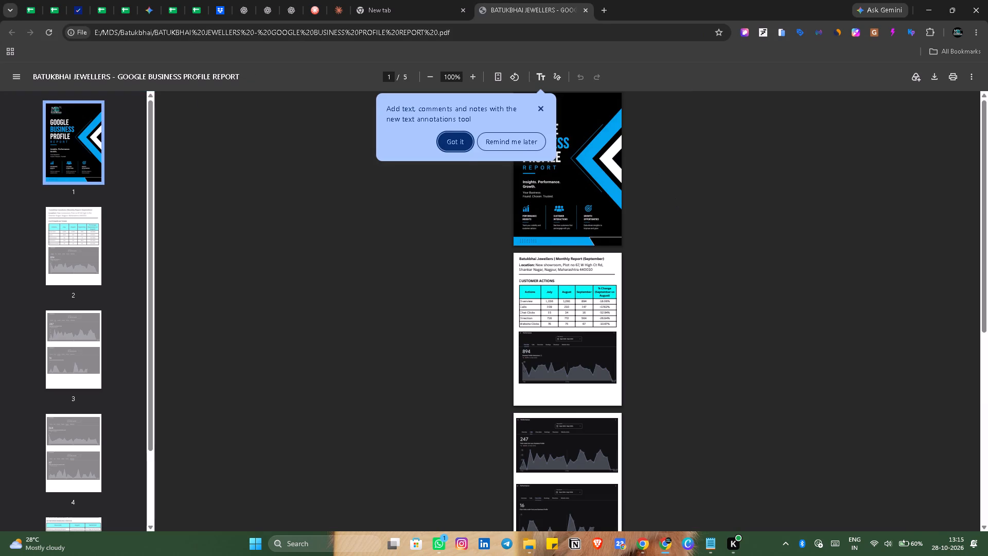
click(458, 142)
Examine the report's cover page and the Customer Actions table comparing July, August and September.
scroll(599, 253, down, 1)
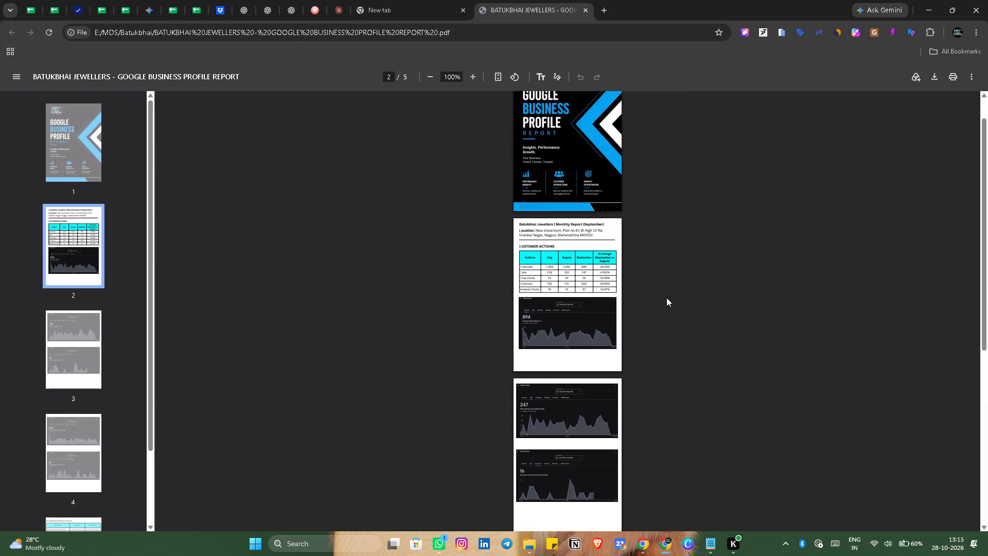
ctrl+scroll(686, 322, up, 5)
scroll(686, 322, up, 3)
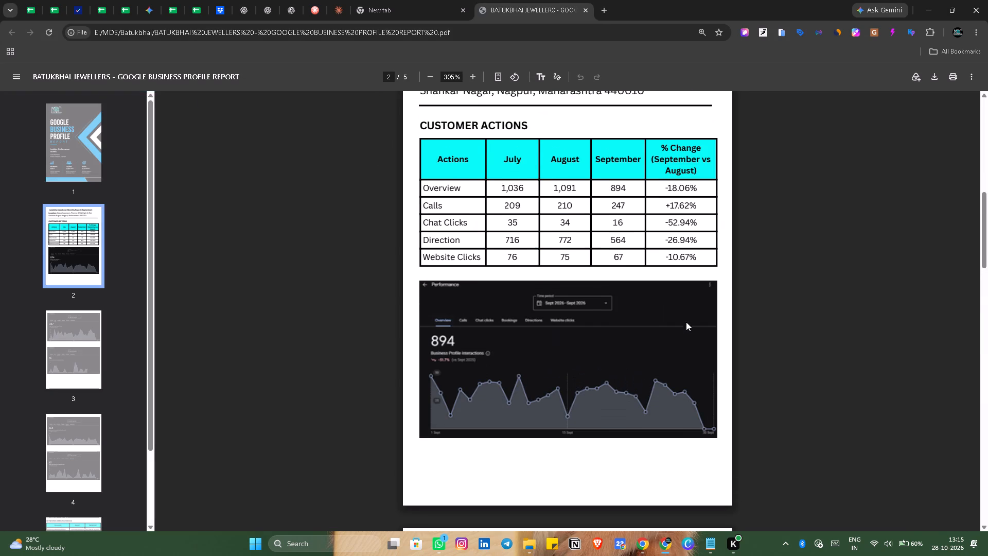
scroll(686, 322, up, 11)
ctrl+scroll(684, 320, down, 2)
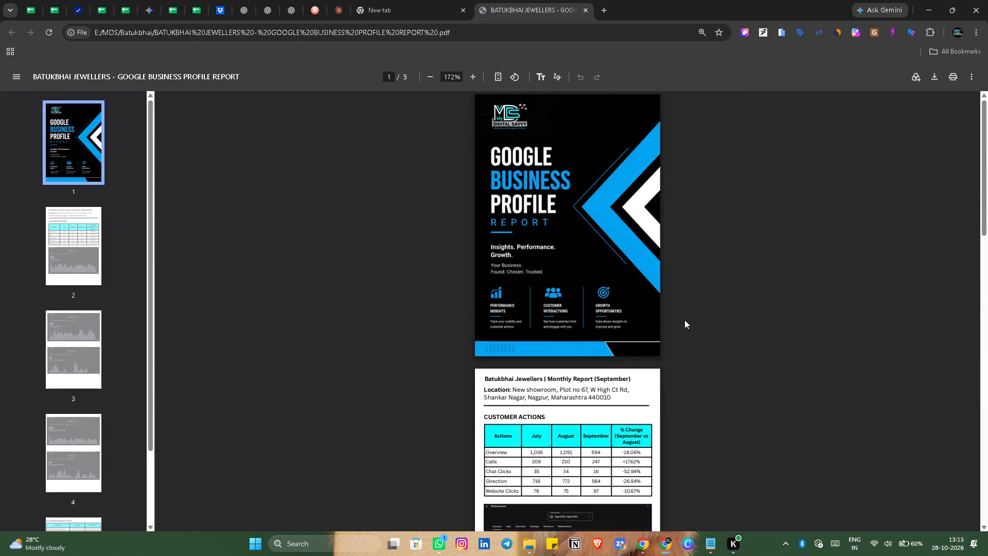
ctrl+scroll(684, 320, up, 1)
Review the remaining report pages, from the monthly performance charts through the Keywords Ranking Status table.
scroll(684, 320, down, 11)
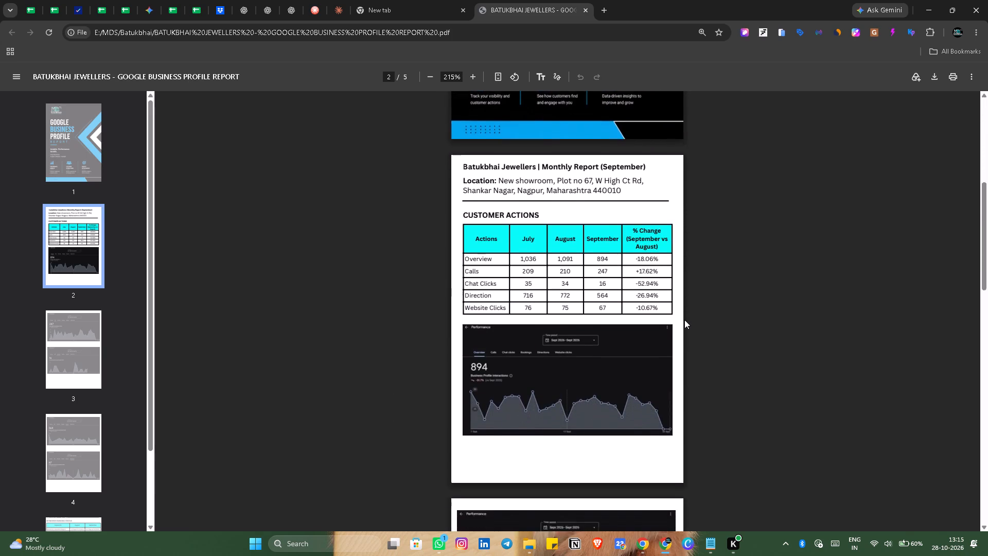
scroll(684, 320, down, 9)
scroll(684, 320, down, 15)
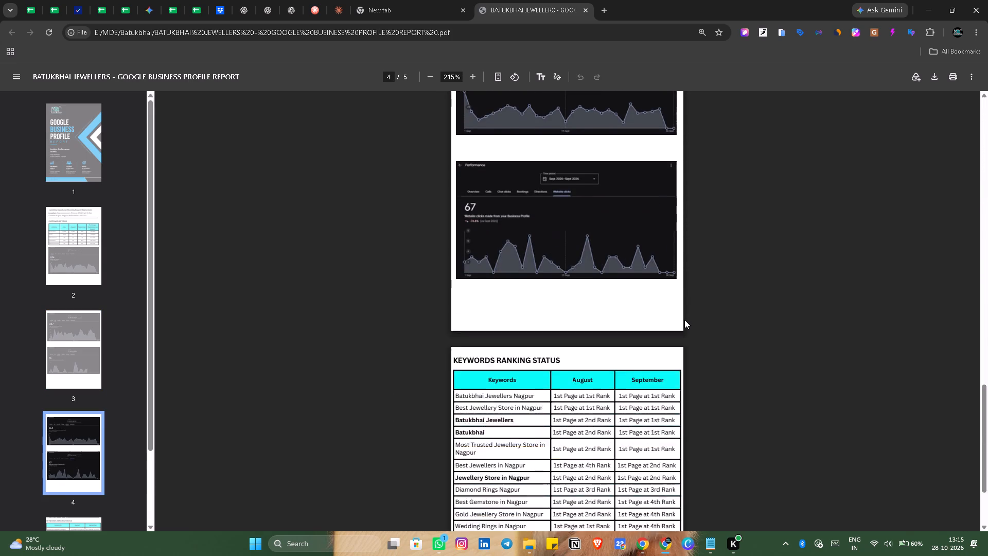
scroll(684, 320, down, 11)
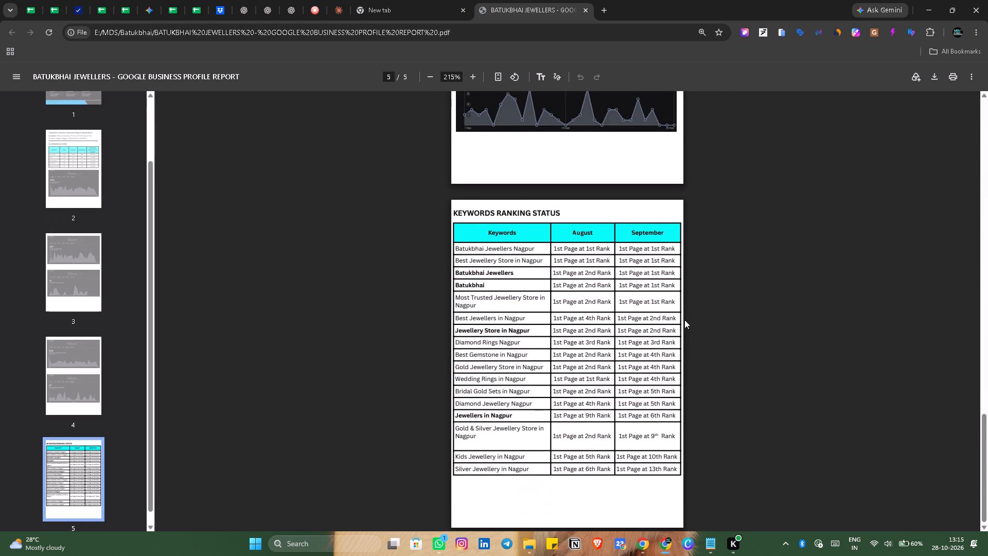
ctrl+scroll(684, 320, up, 1)
scroll(684, 320, down, 2)
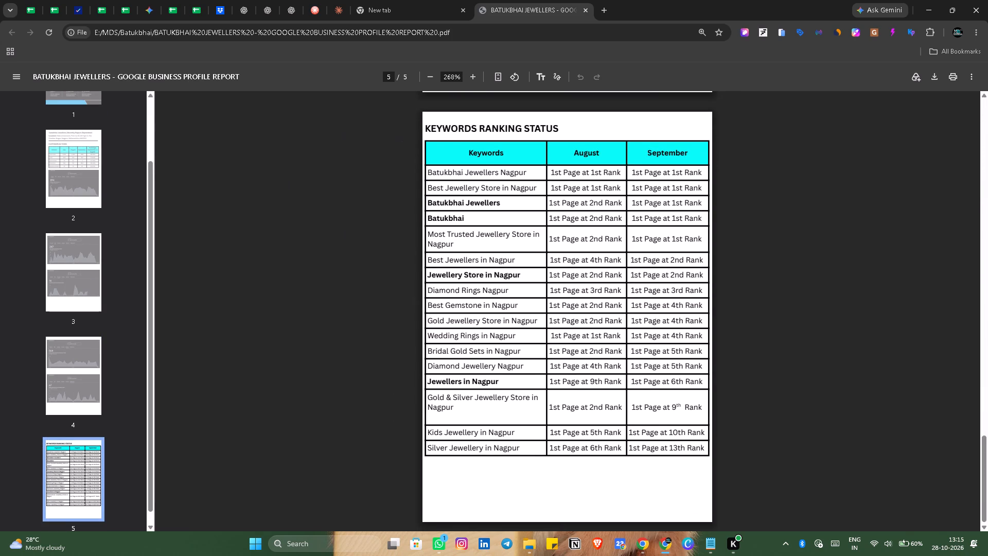
Switch to Notepad and bring up the Chandra.Consultants notes.
click(702, 553)
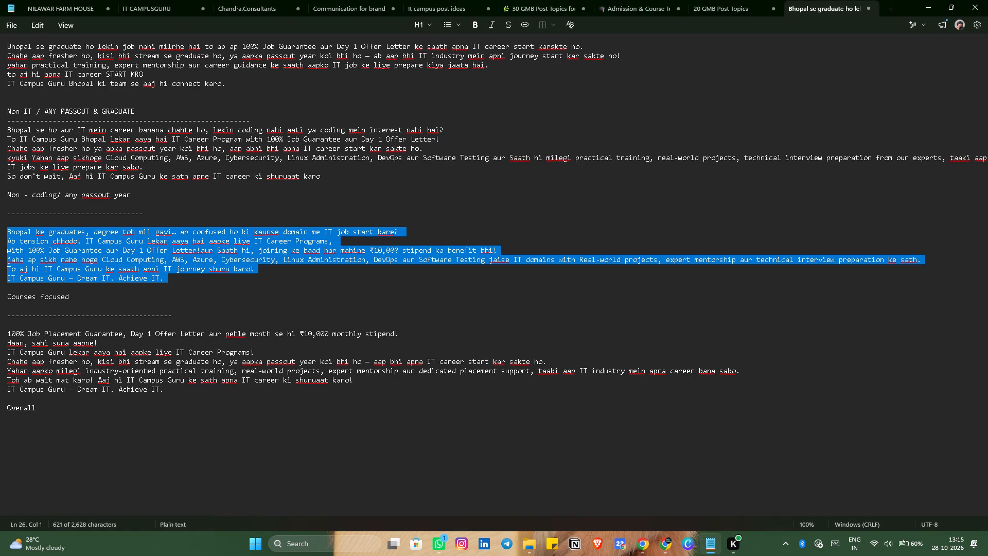
click(240, 8)
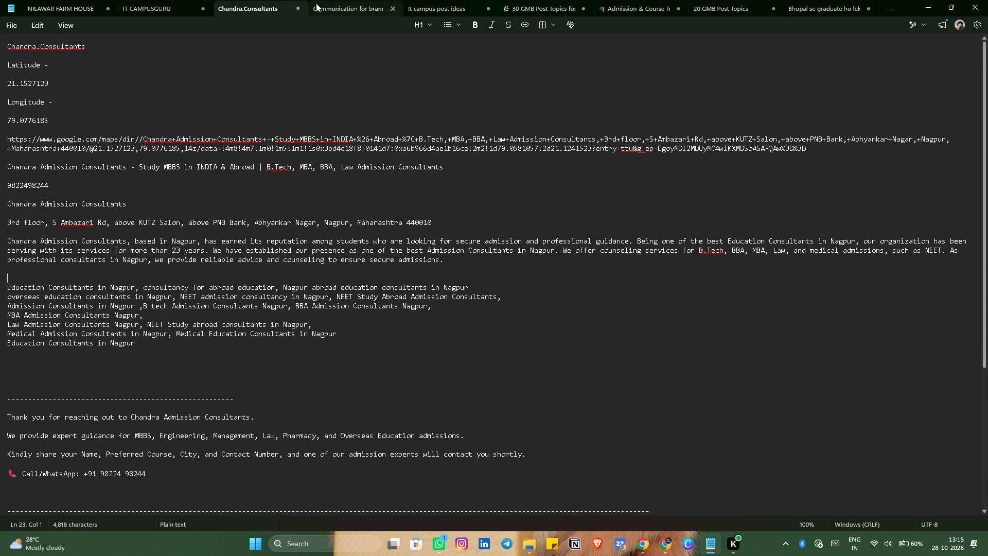
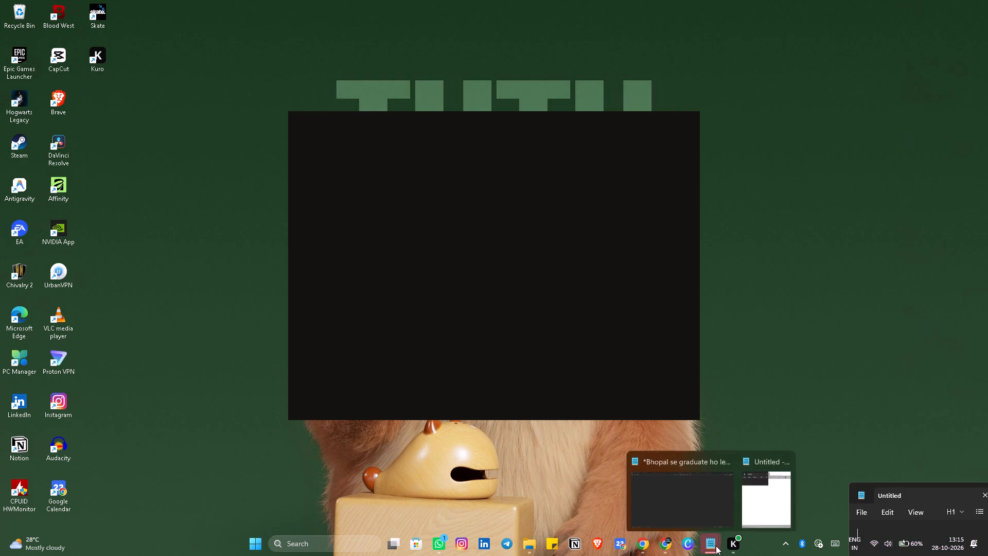
Close the separate Untitled Notepad window and bring up the Notepad window holding the client notes.
click(784, 457)
click(728, 479)
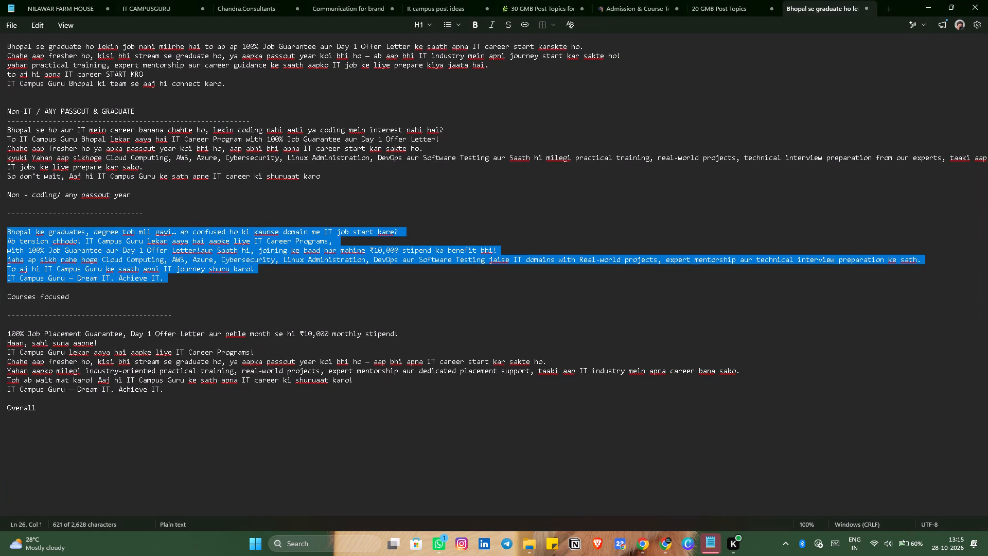
Create a blank note tab and place it directly after the Chandra.Consultants tab.
click(890, 5)
drag(823, 8, 431, 0)
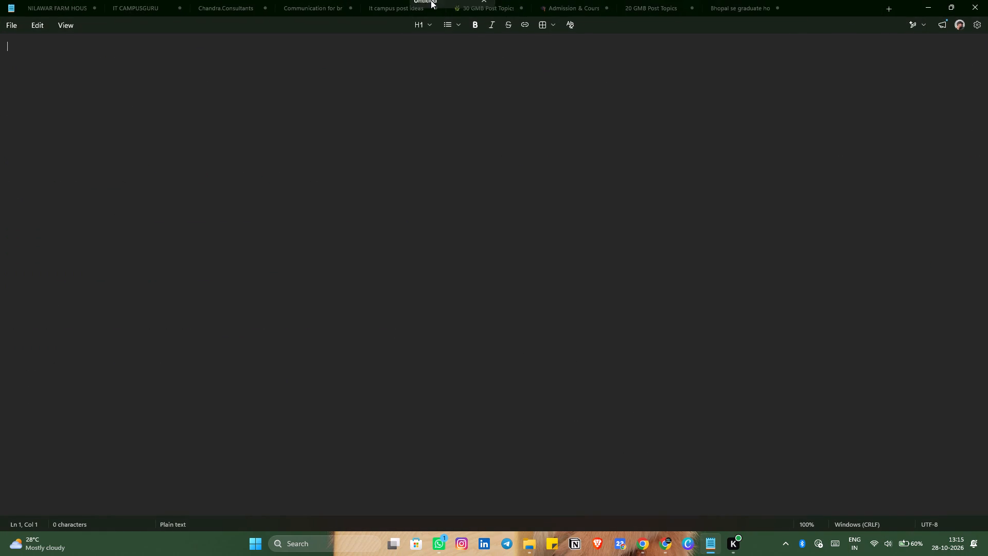
drag(431, 0, 304, 4)
click(314, 13)
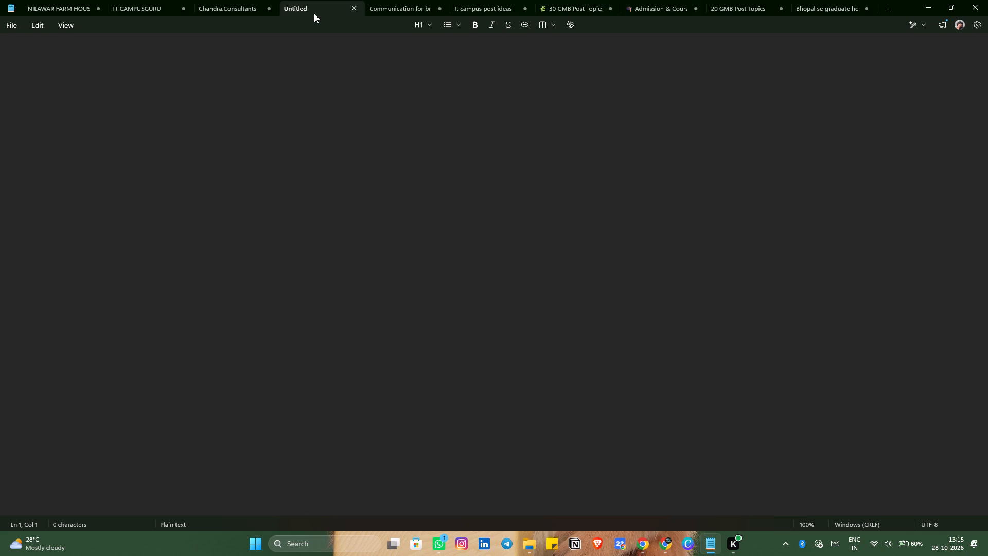
click(238, 60)
Enter the heading "BATUKBHAI" in the new note, followed by a blank line.
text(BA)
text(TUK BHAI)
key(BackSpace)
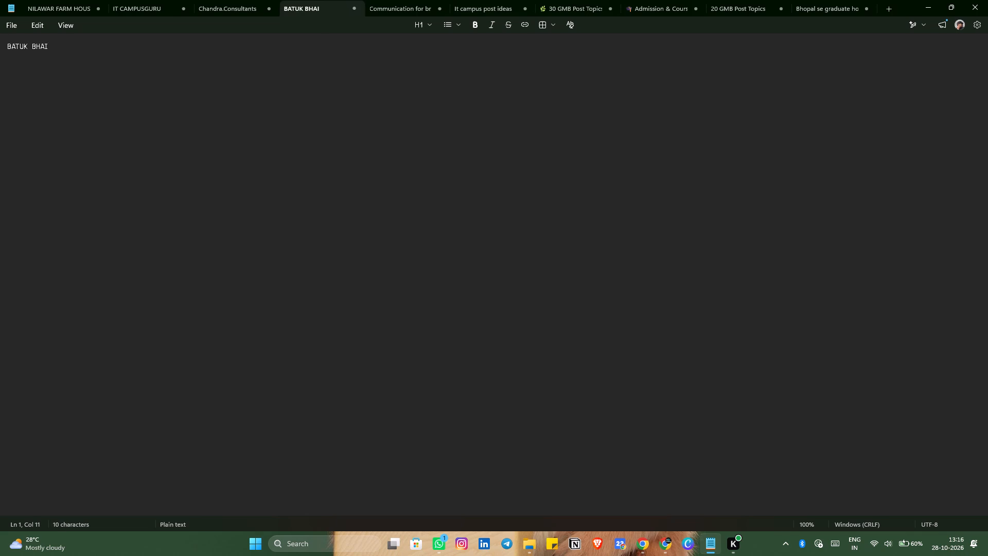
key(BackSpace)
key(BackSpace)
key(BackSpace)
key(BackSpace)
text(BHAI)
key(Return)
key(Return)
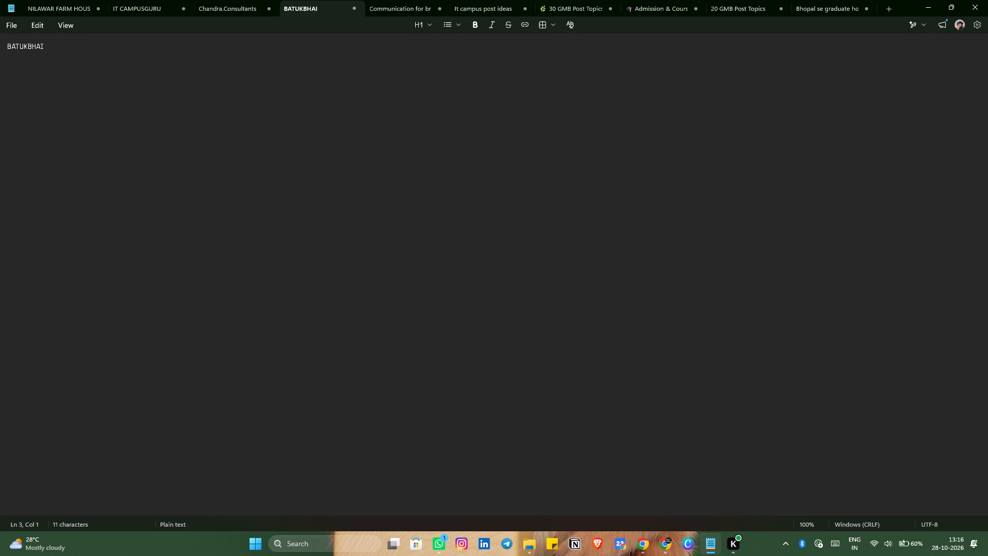
Glance back at the Batukbhai report, and add the label "Lattitude-" below the note's heading.
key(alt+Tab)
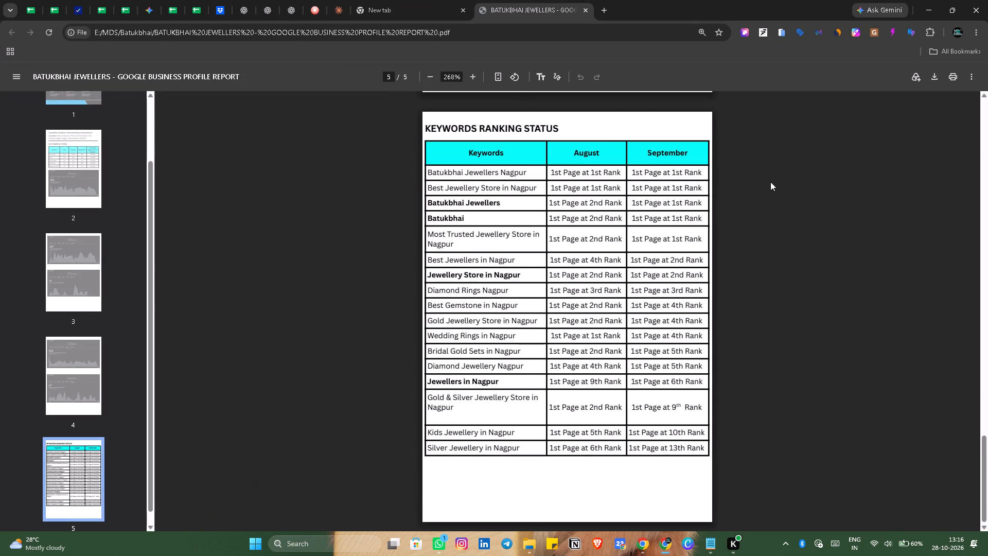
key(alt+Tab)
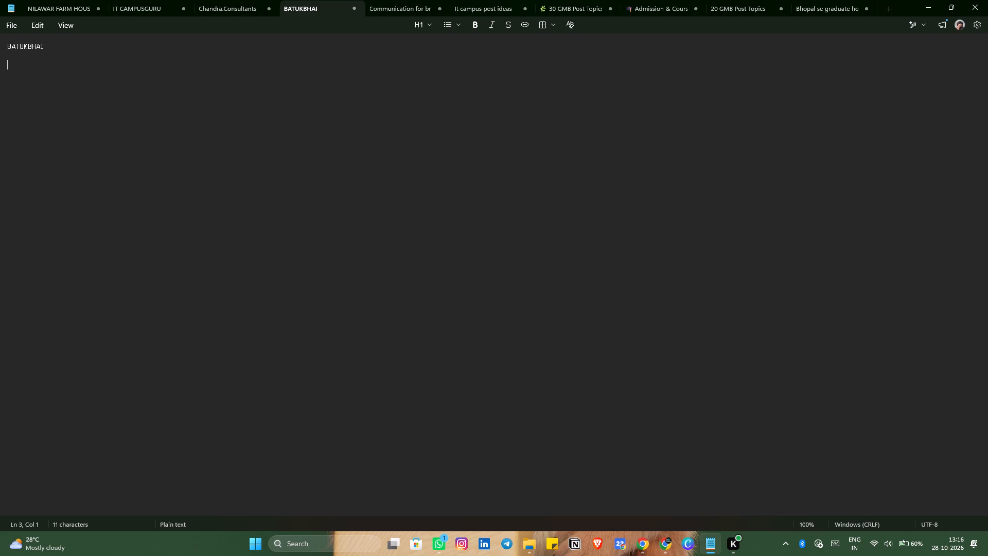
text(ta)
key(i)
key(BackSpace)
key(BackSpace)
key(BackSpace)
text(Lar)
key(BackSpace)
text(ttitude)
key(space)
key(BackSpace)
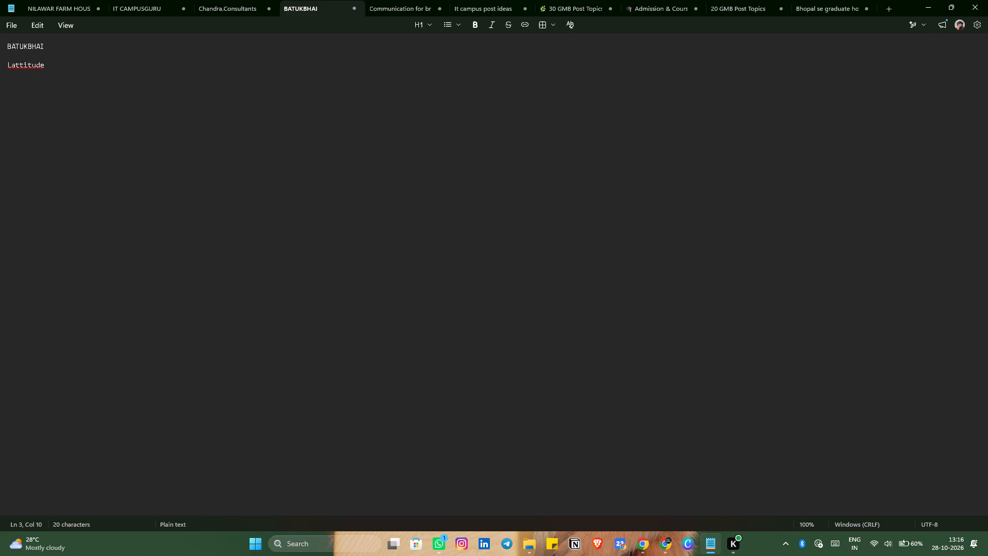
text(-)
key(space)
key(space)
Add the label "Lonitude-" below the Lattitude line, leaving space after both labels for their values.
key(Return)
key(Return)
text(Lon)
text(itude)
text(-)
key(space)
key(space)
click(68, 64)
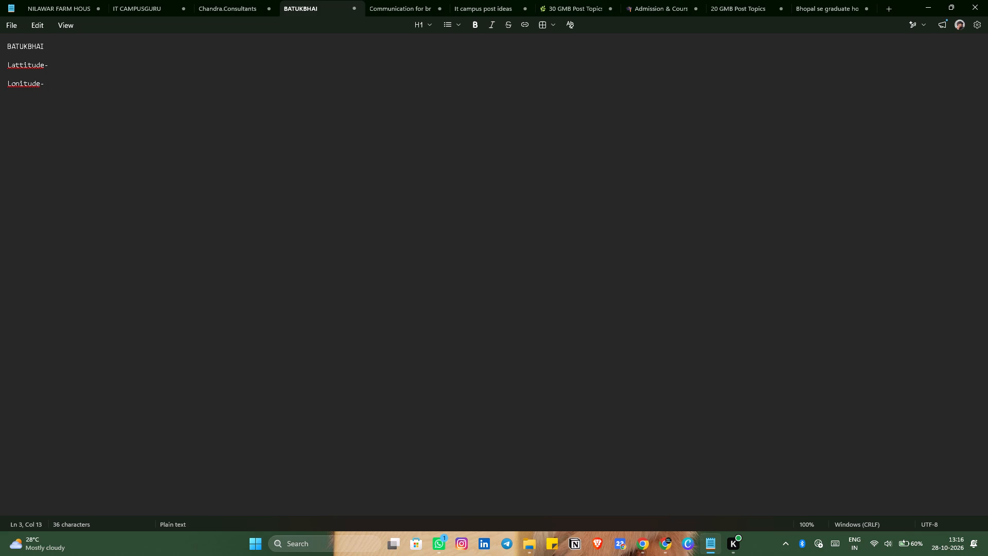
click(66, 88)
key(space)
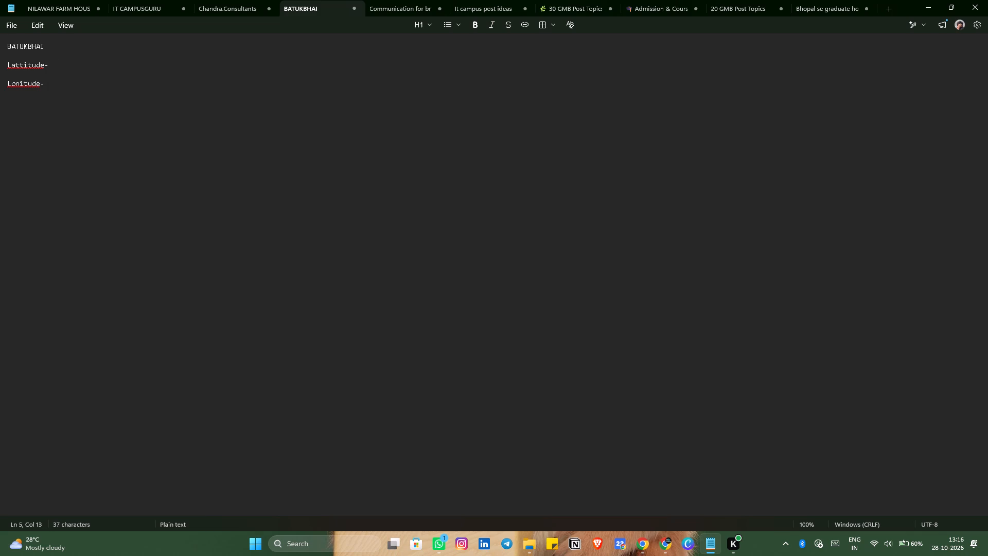
click(56, 65)
key(alt+Tab)
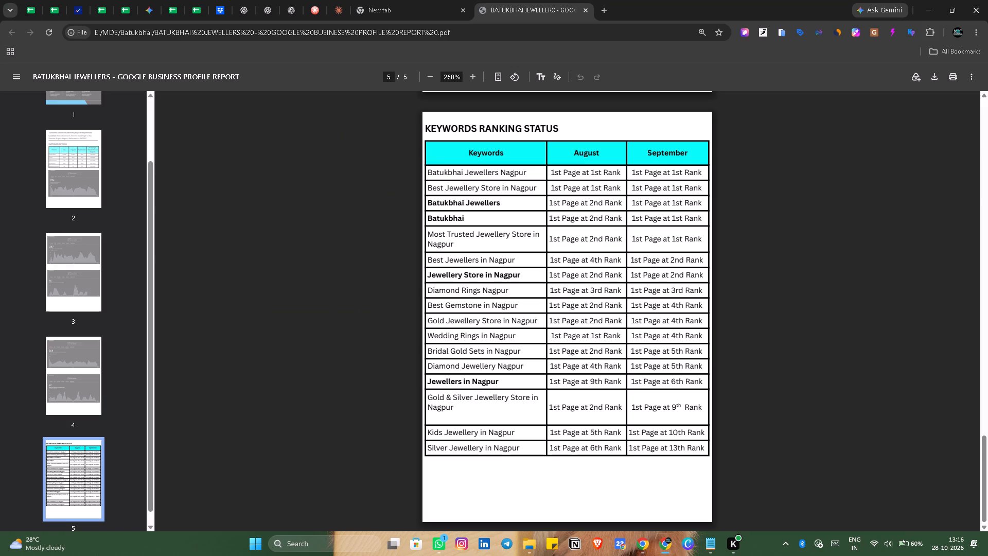
key(alt+Tab)
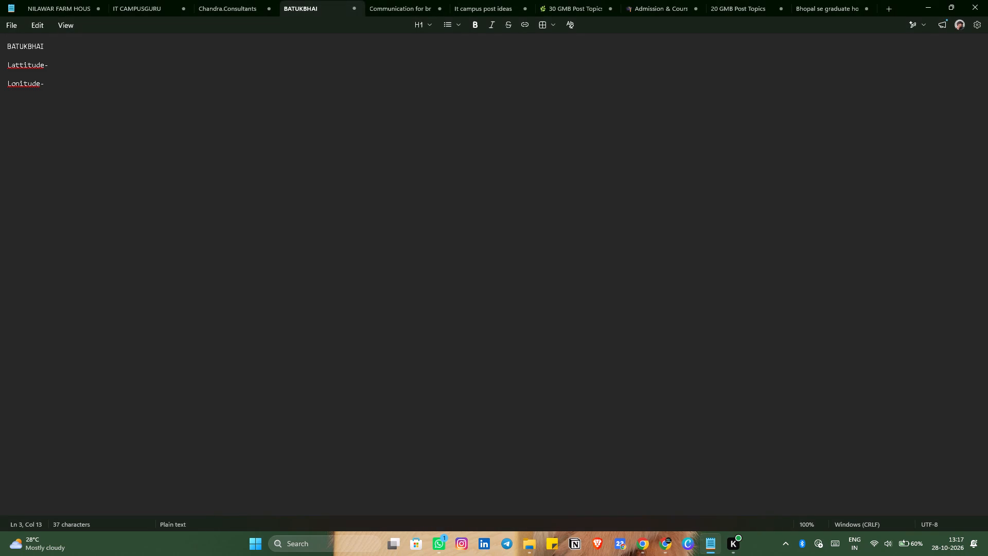
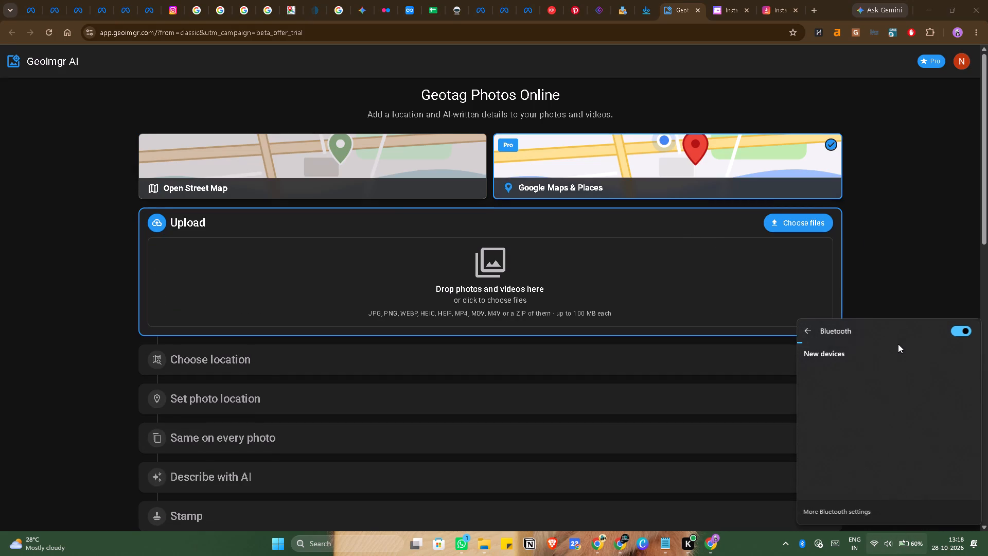
click(901, 416)
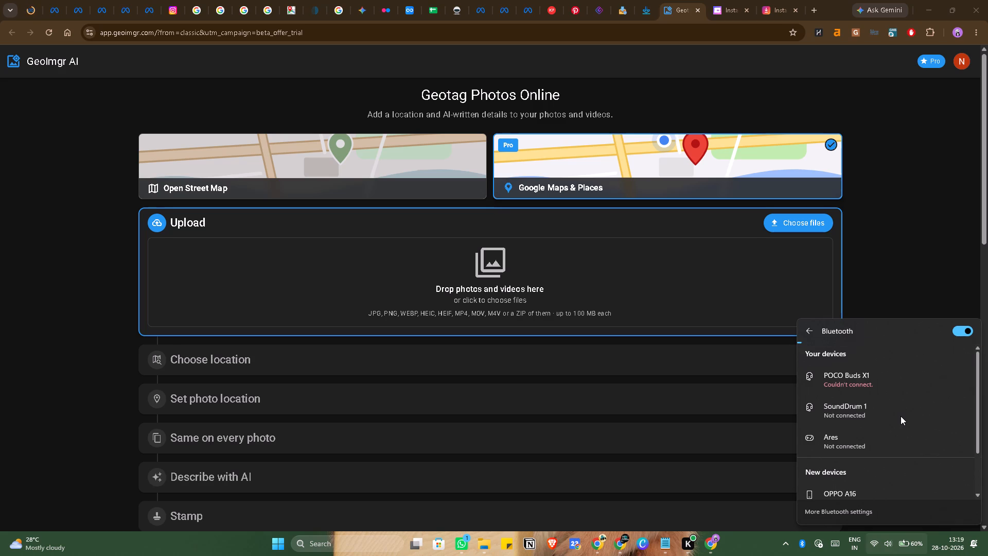
click(856, 373)
Find the Batukbhai Jewellers Google search page among the open pages and open directions to the store in Google Maps.
click(196, 14)
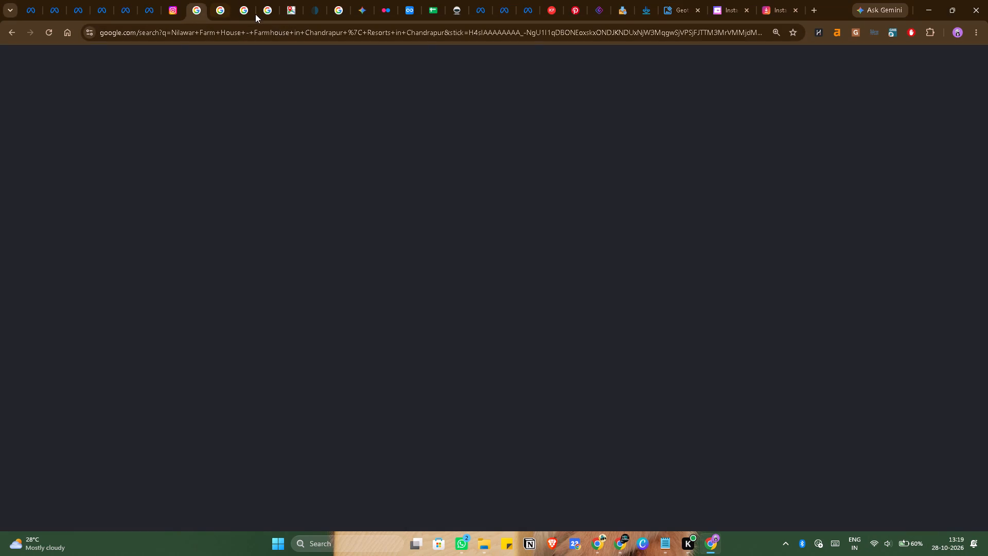
click(265, 13)
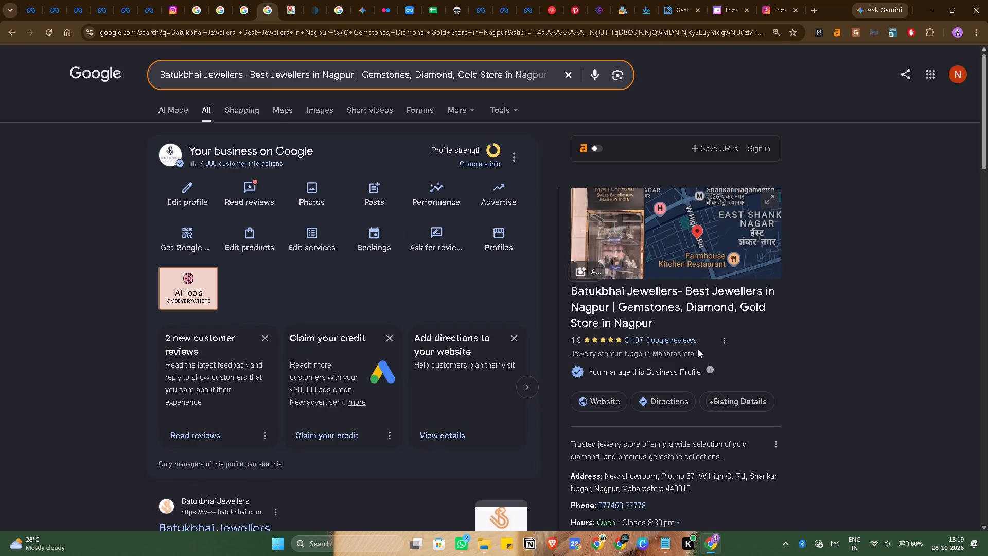
click(665, 405)
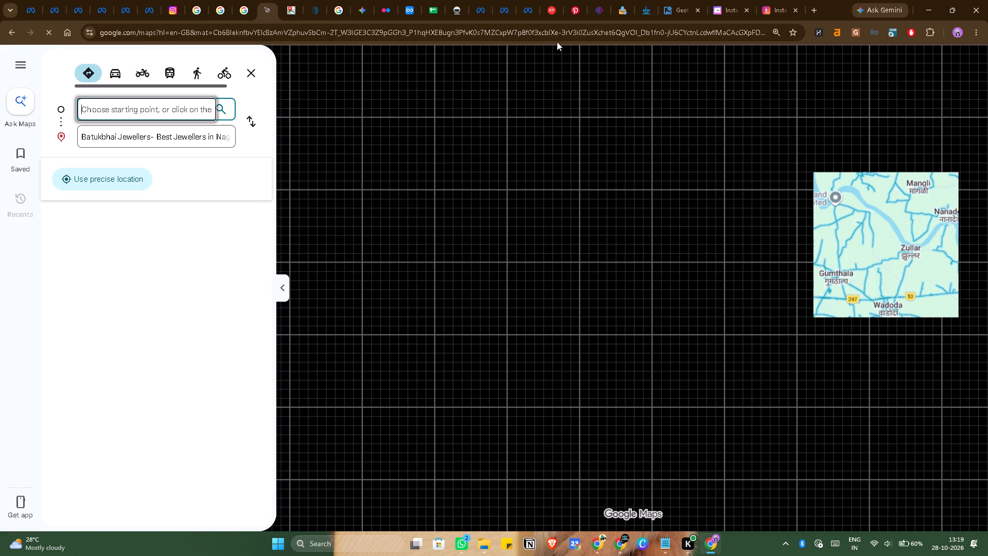
Copy the coordinate pair 21.1420145,79.0836666 from the web address of the Batukbhai Jewellers directions page.
click(597, 30)
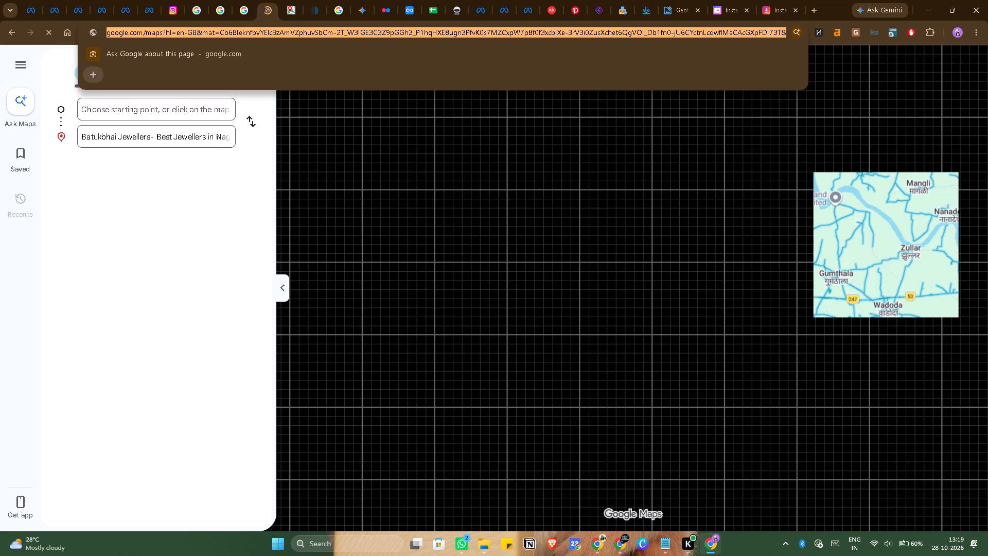
click(597, 30)
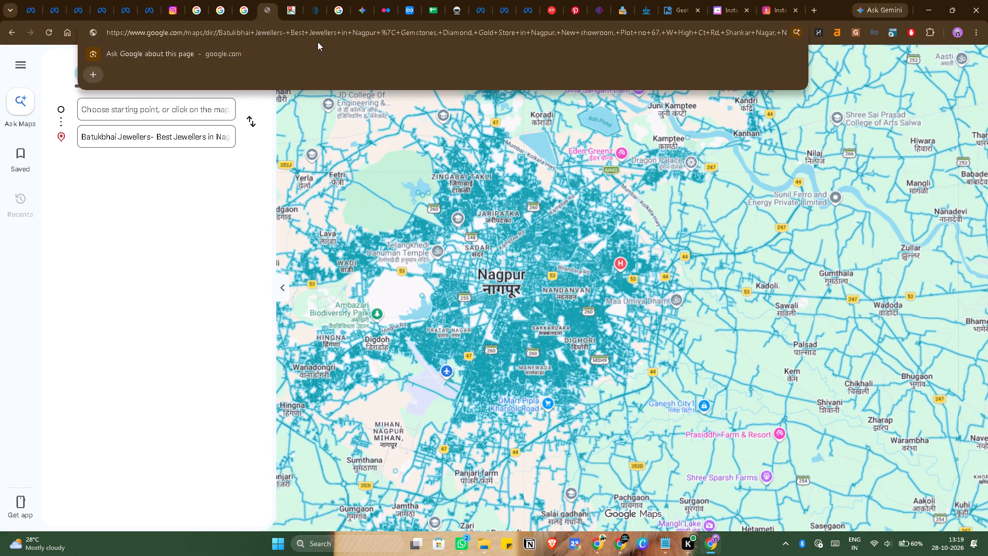
click(697, 31)
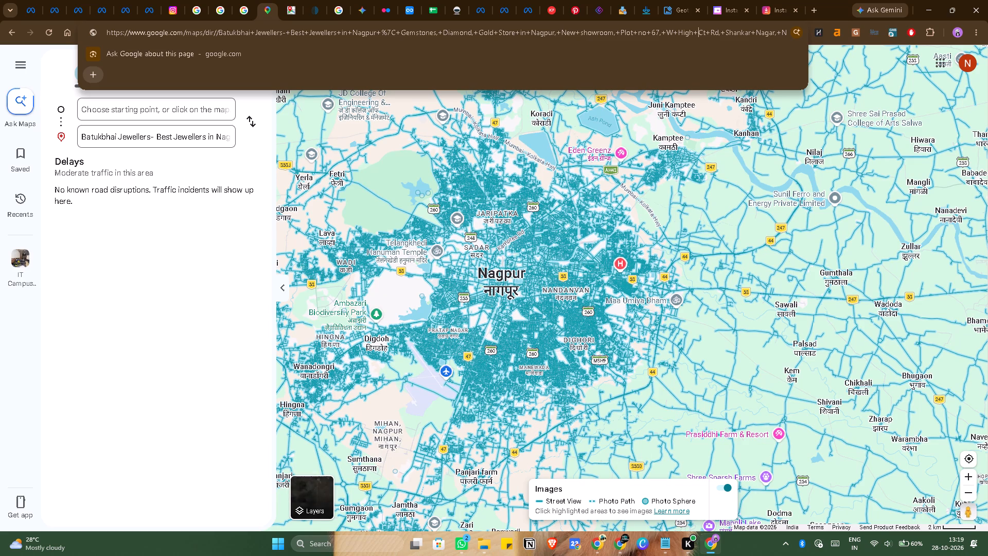
key(Right)
key(Right)
key(Right)
key(Right)
key(Right)
key(Right)
key(Right)
key(Right)
key(Right)
key(Right)
key(Right)
key(Right)
key(Right)
key(Right)
key(Right)
key(Right)
key(Right)
key(Right)
key(Right)
key(Right)
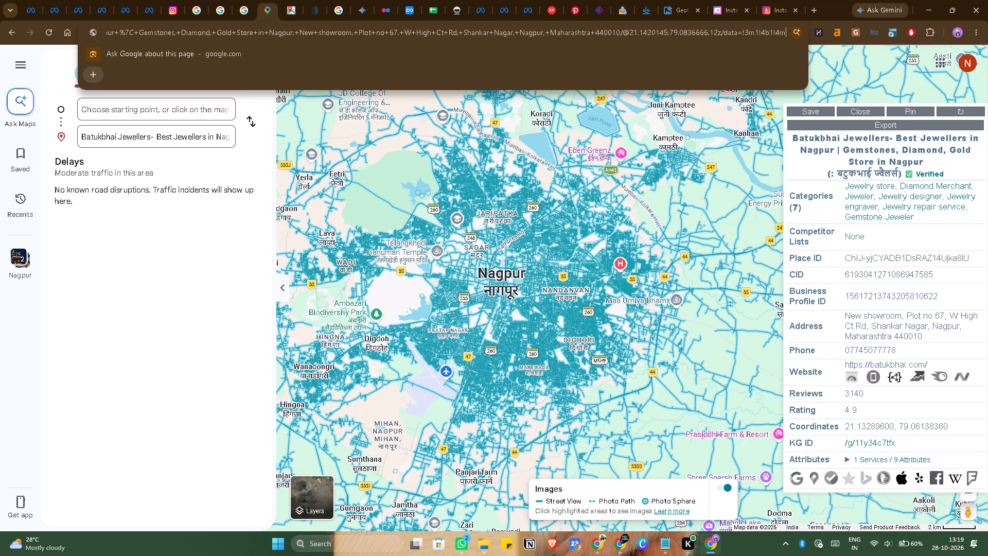
click(631, 32)
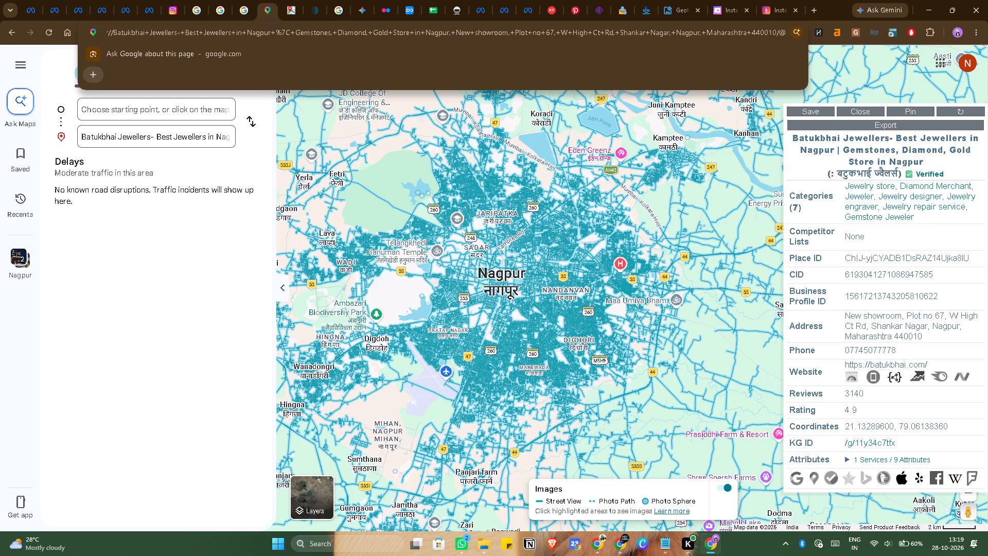
key(Right)
key(Right)
key(Right)
key(Right)
key(Right)
key(Right)
key(Right)
key(Right)
key(Right)
key(Right)
key(Right)
key(Right)
key(Right)
key(Right)
key(Right)
key(Right)
key(Right)
key(Right)
key(Right)
key(Right)
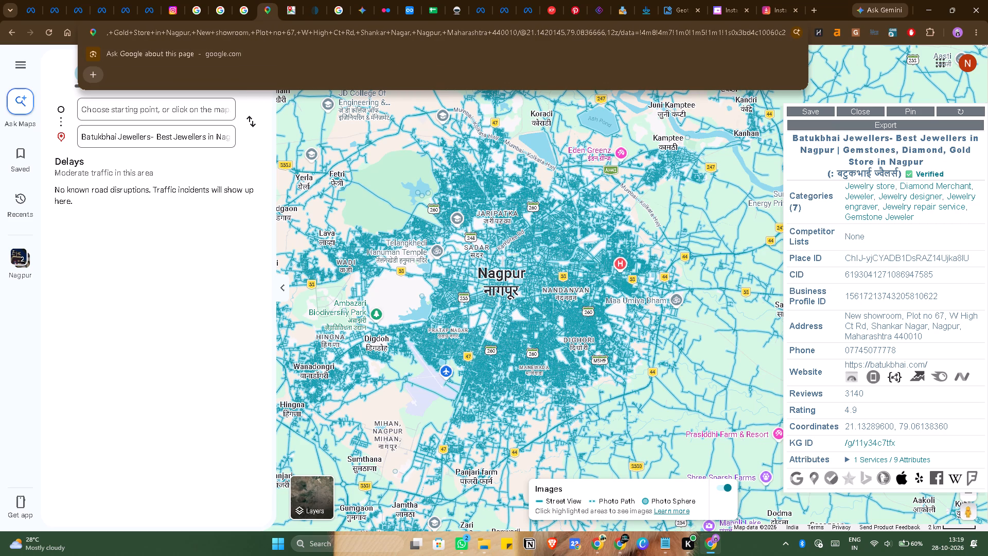
drag(527, 34, 602, 32)
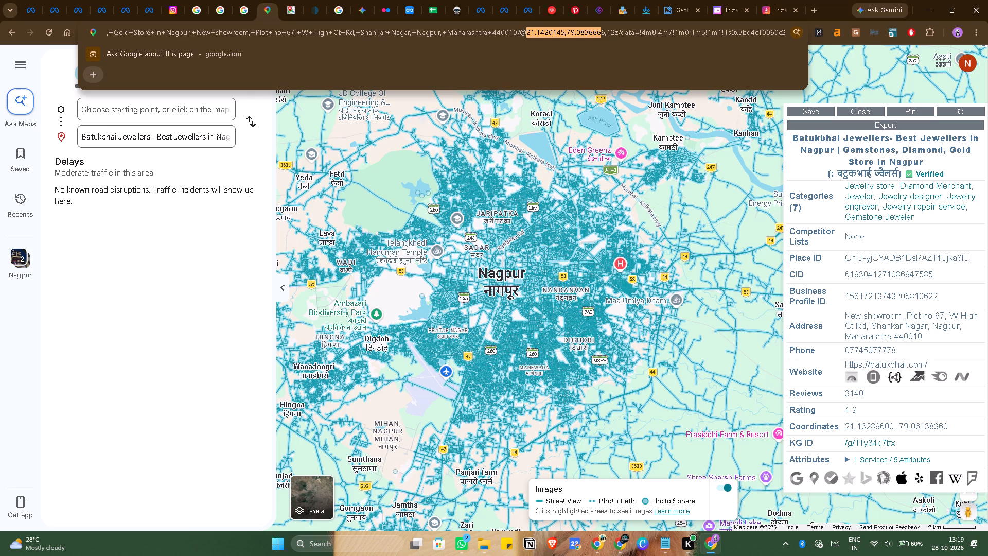
drag(602, 32, 603, 34)
key(ctrl+c)
key(ctrl+c)
key(alt+Tab)
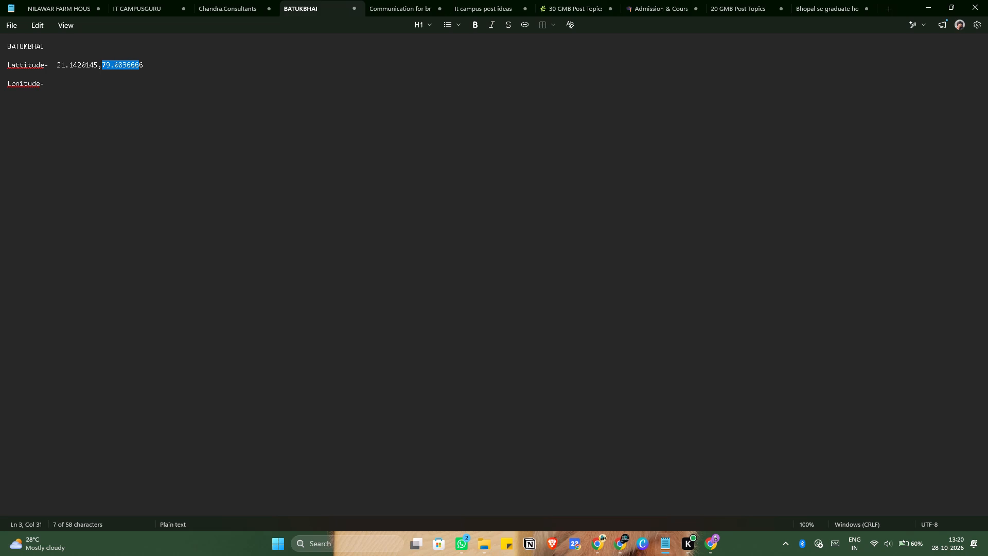
drag(140, 63, 142, 63)
key(ctrl+x)
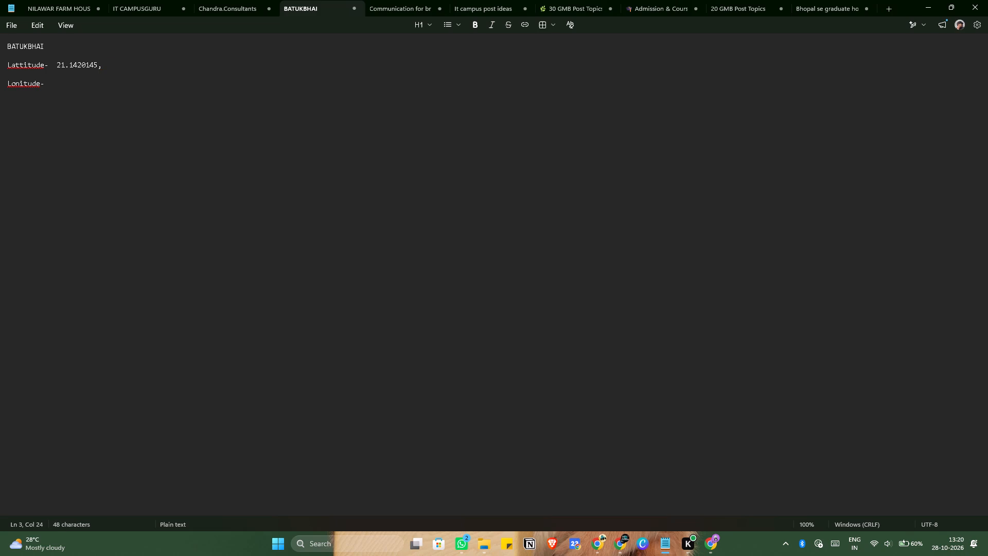
click(70, 81)
key(ctrl+v)
click(112, 63)
key(BackSpace)
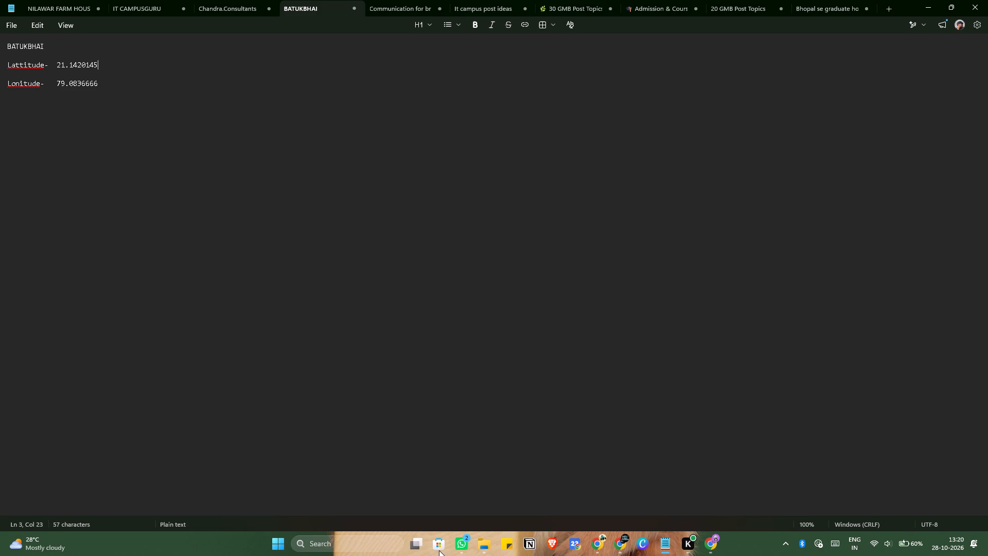
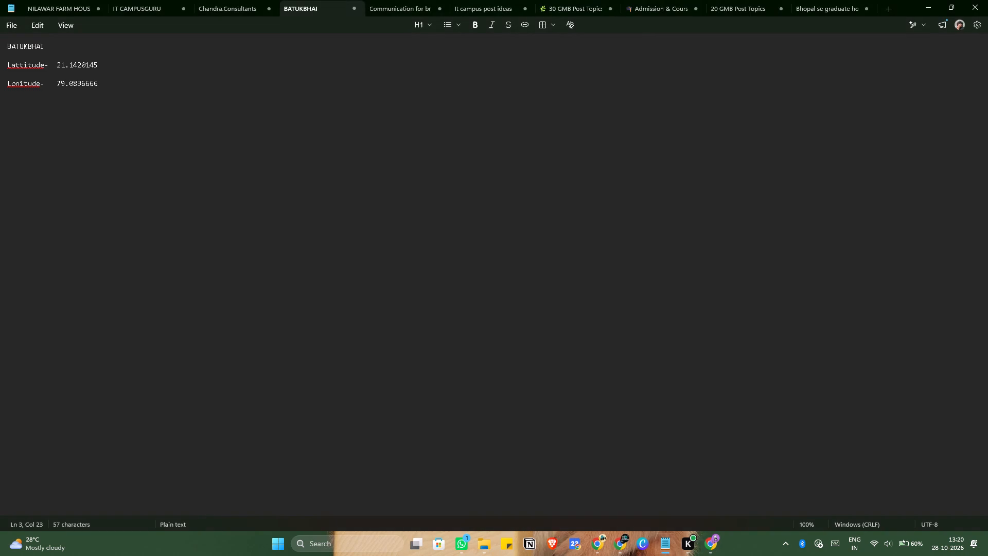
key(alt+Tab)
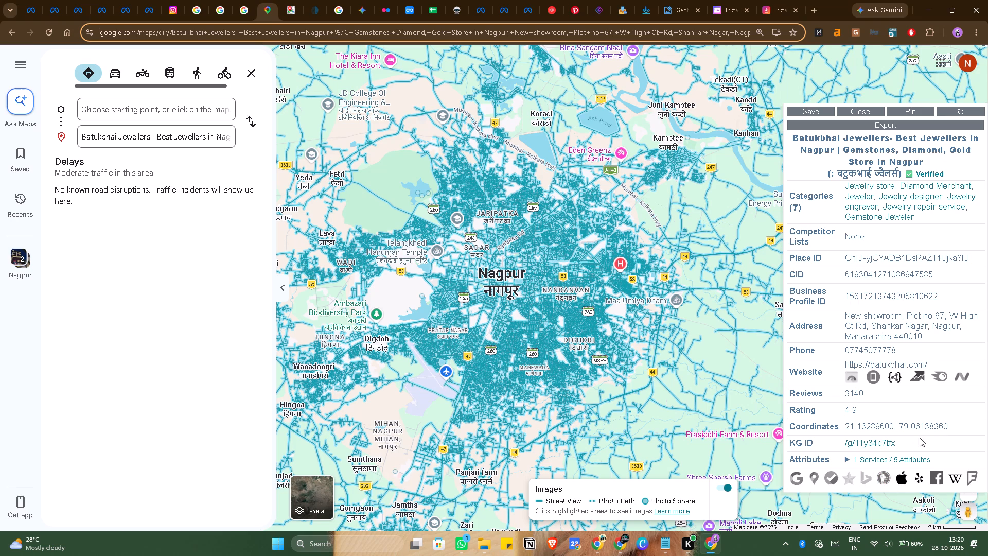
key(alt+Tab)
key(alt+Tab)
Copy the full Batukbhai Jewellers business title from its Google search page into the BATUKBHAI note, leaving blank lines below the longitude.
key(alt+Tab)
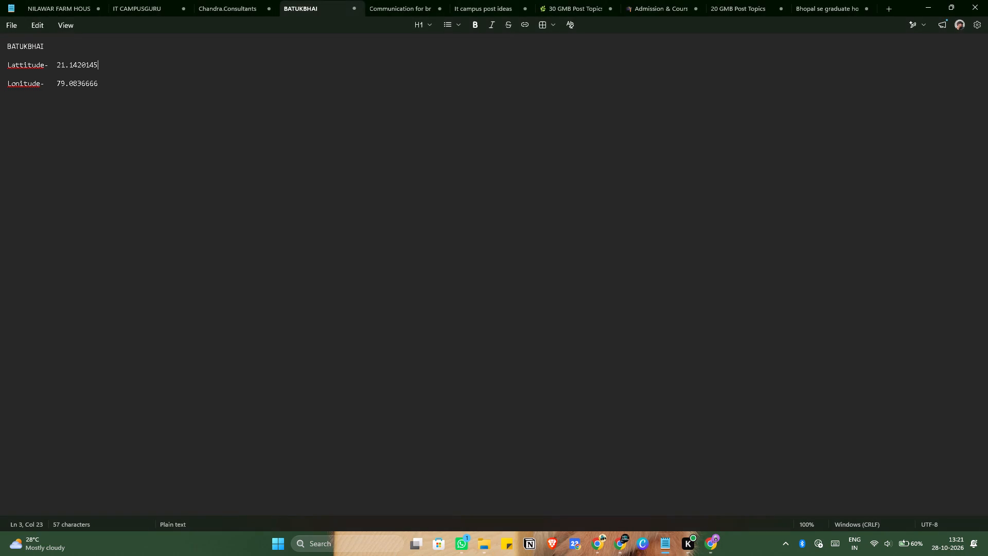
click(165, 101)
key(Return)
key(Return)
key(Return)
key(alt+Tab)
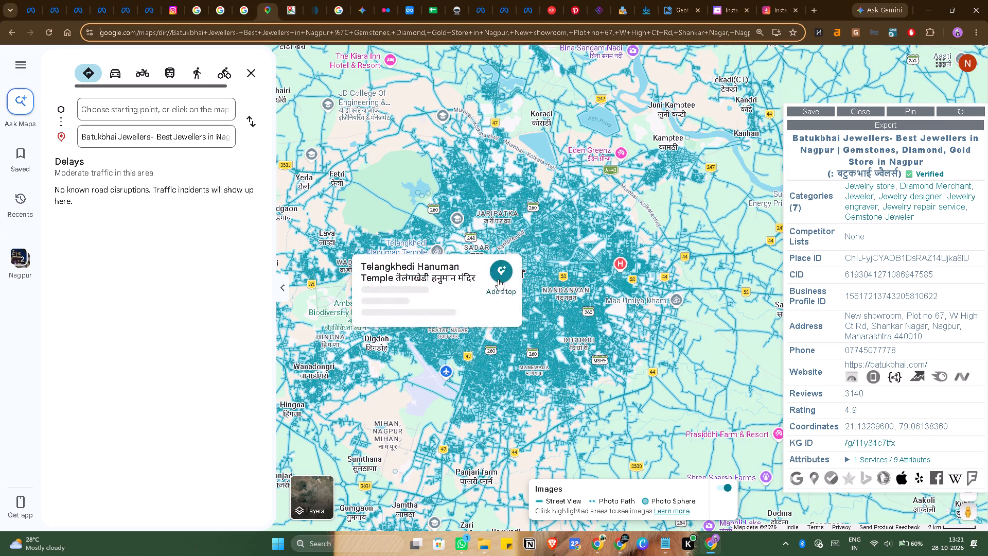
click(8, 36)
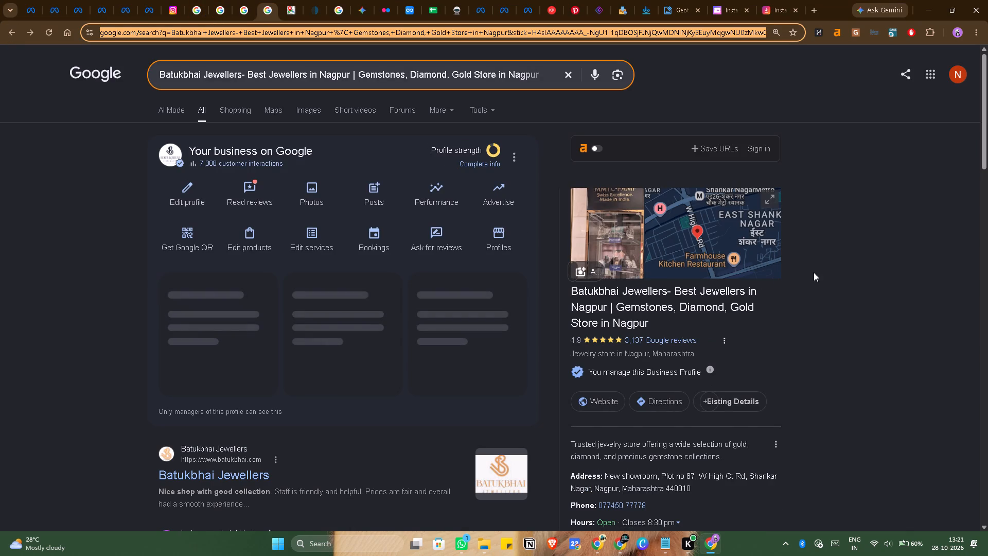
drag(573, 290, 654, 322)
key(ctrl+c)
key(alt+Tab)
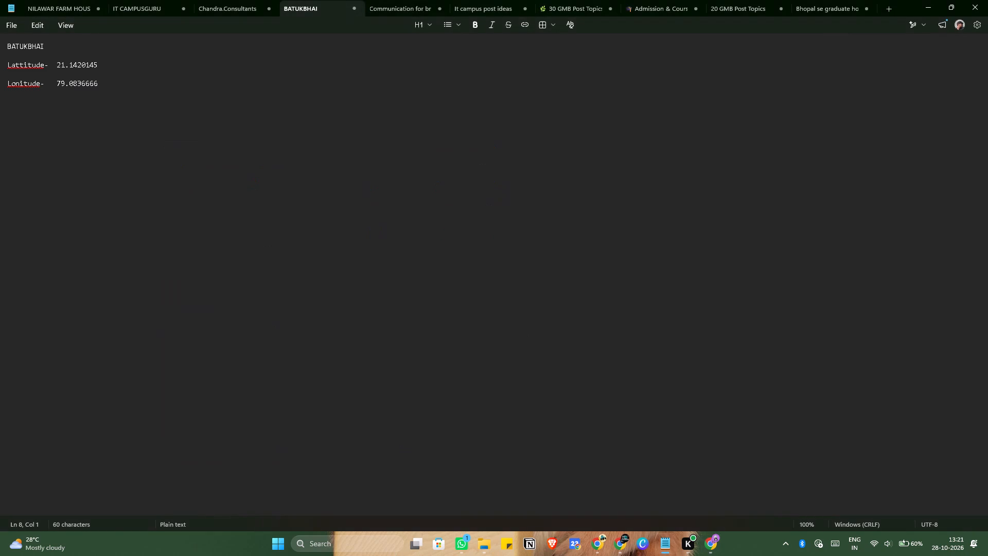
key(ctrl+v)
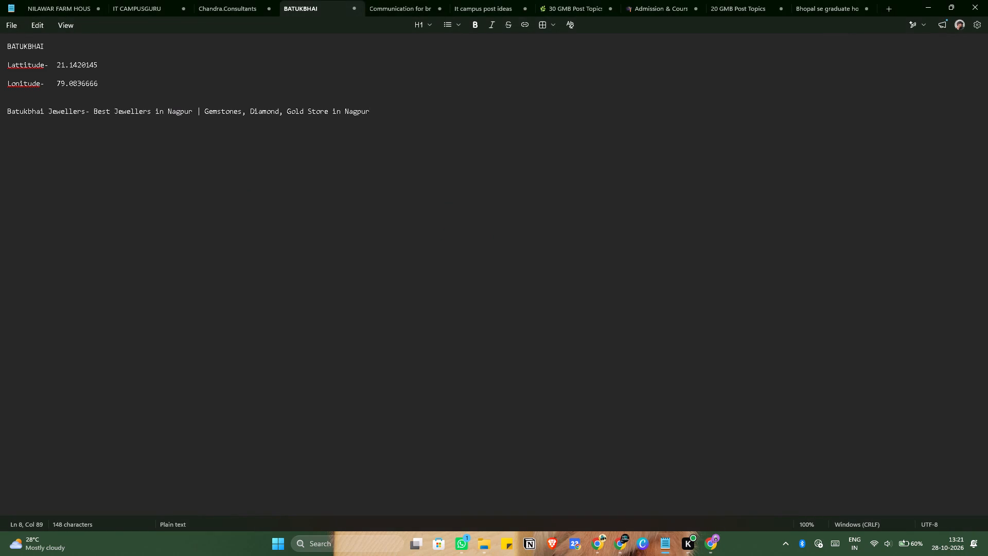
Copy the store's complete Address line from the Google business profile and add it to the BATUKBHAI note below the business title.
key(Return)
key(Return)
key(alt+Tab)
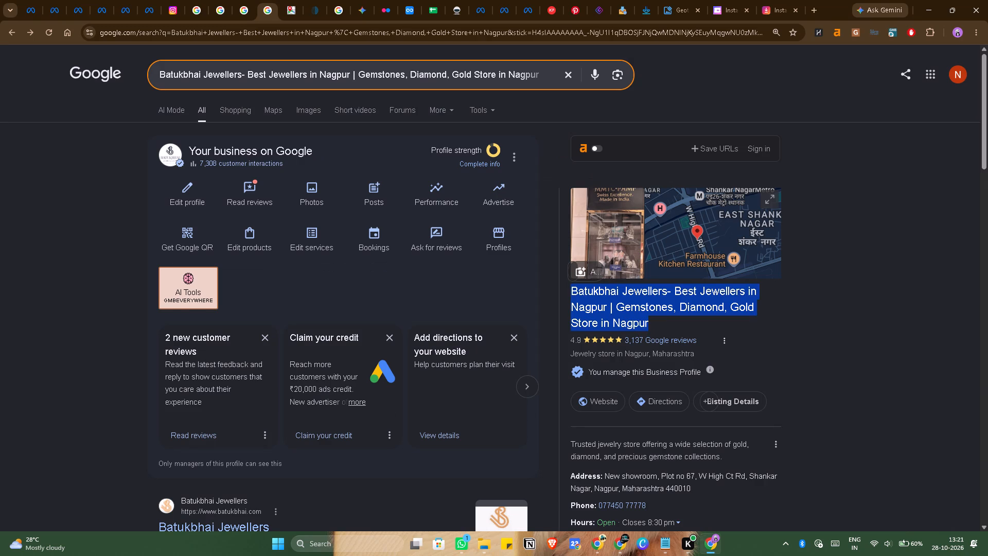
scroll(745, 342, down, 6)
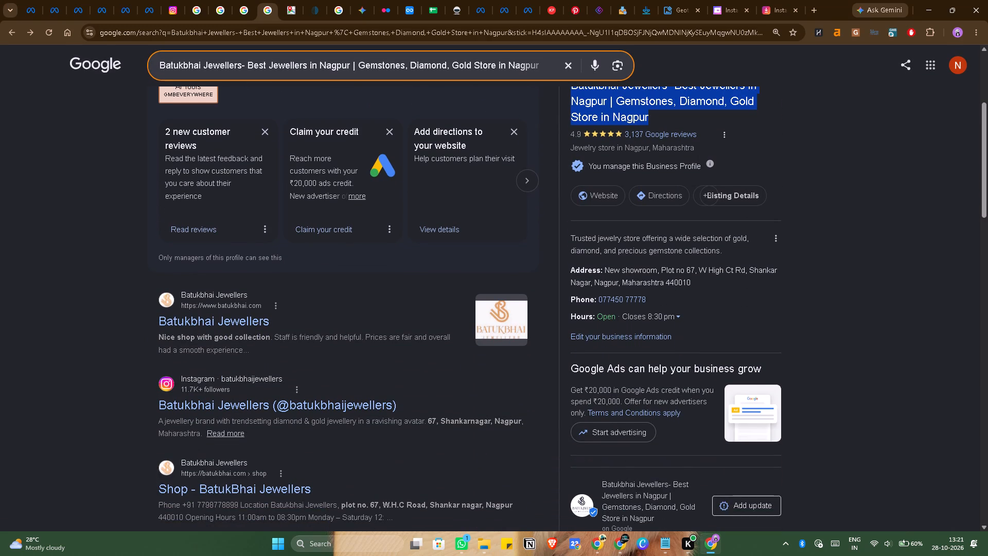
drag(567, 267, 598, 272)
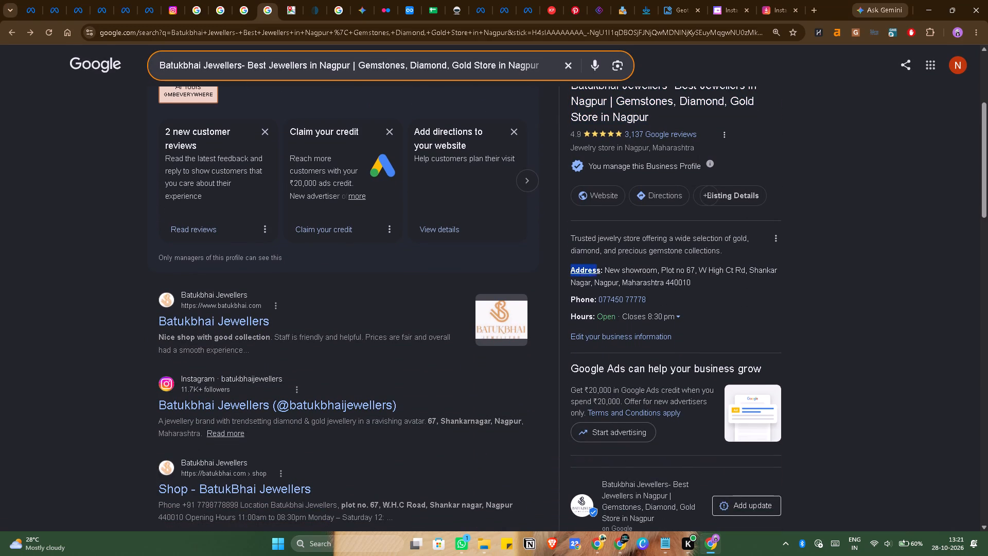
drag(598, 272, 703, 283)
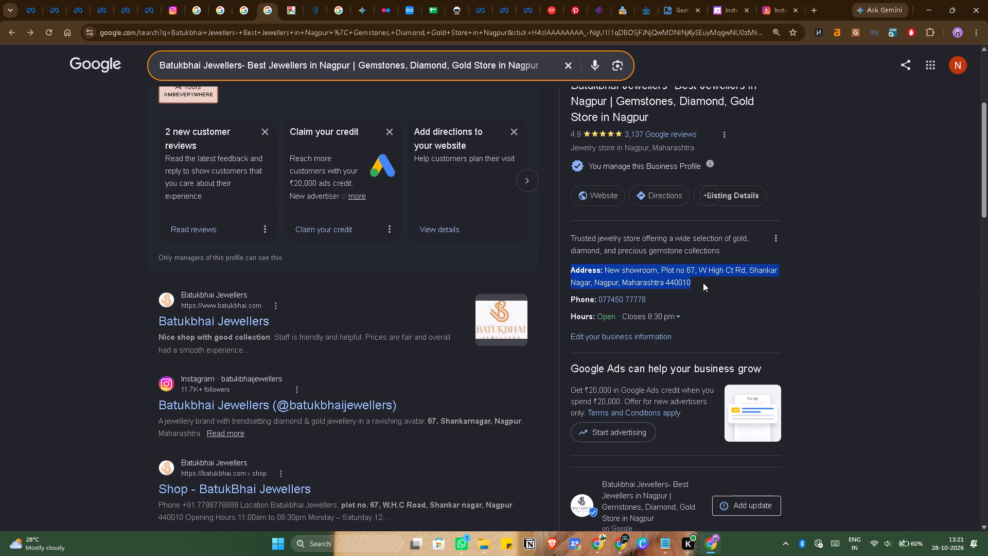
key(ctrl+c)
key(alt+Tab)
key(ctrl+v)
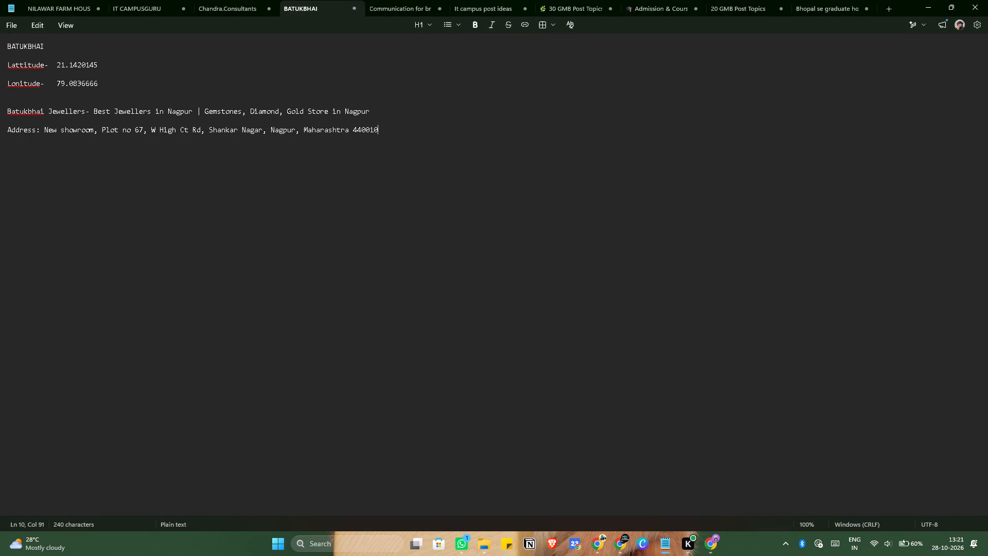
Look through the Batukbhai Jewellers business profile on the Google search page for its business description.
key(alt+Tab)
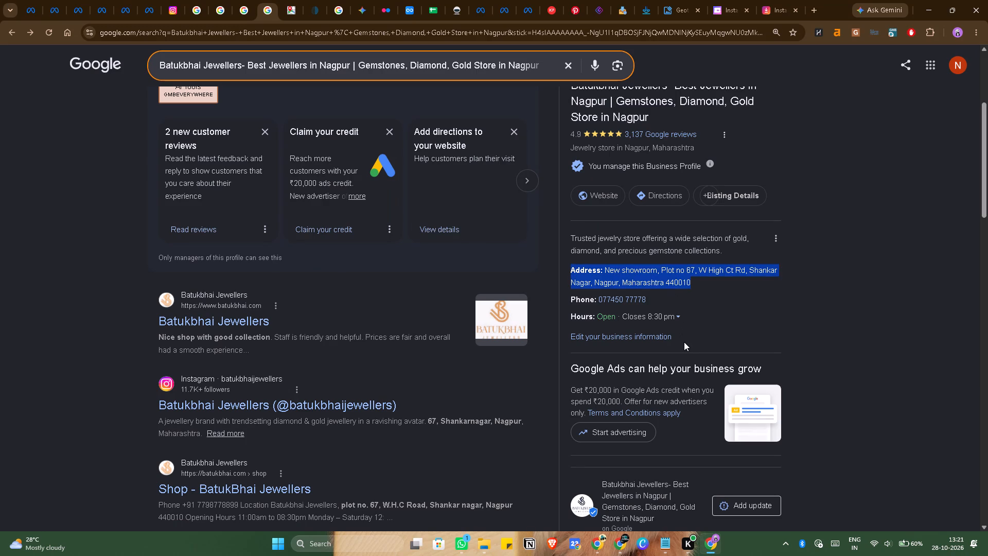
scroll(684, 342, up, 3)
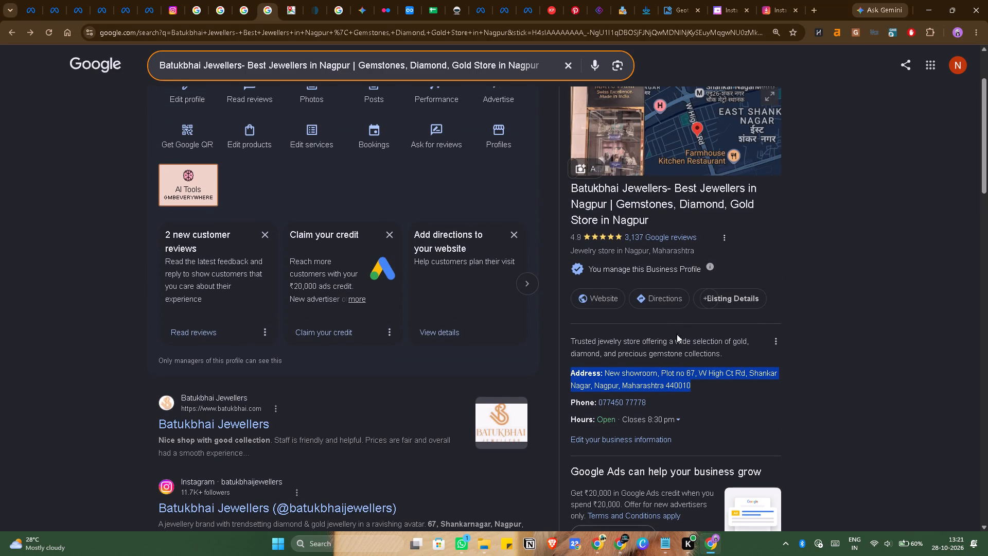
scroll(661, 282, up, 4)
scroll(661, 282, down, 6)
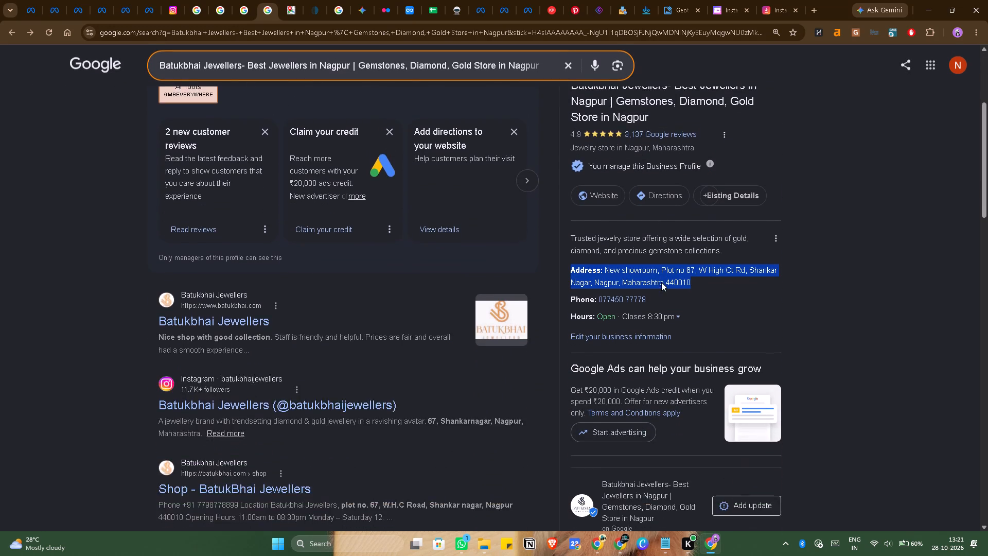
scroll(661, 282, down, 9)
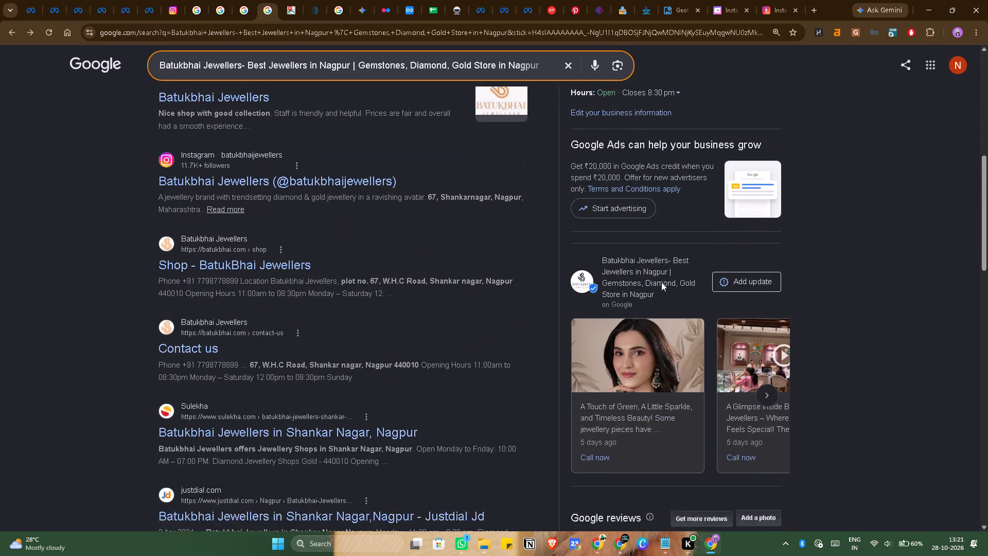
scroll(661, 282, down, 4)
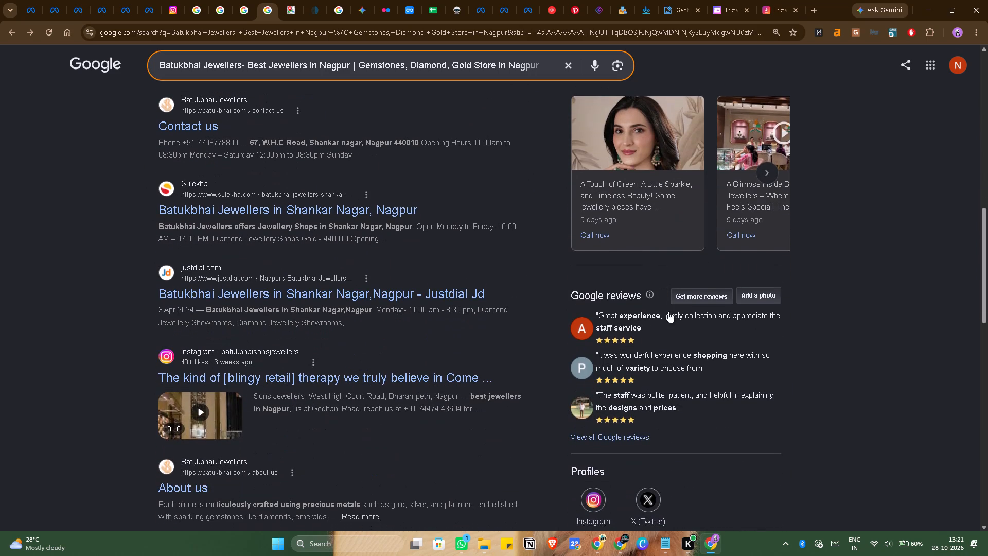
Look through the Batukbhai Jewellers business profile, from its reviews and products to the business description, and return to the top.
scroll(659, 352, down, 9)
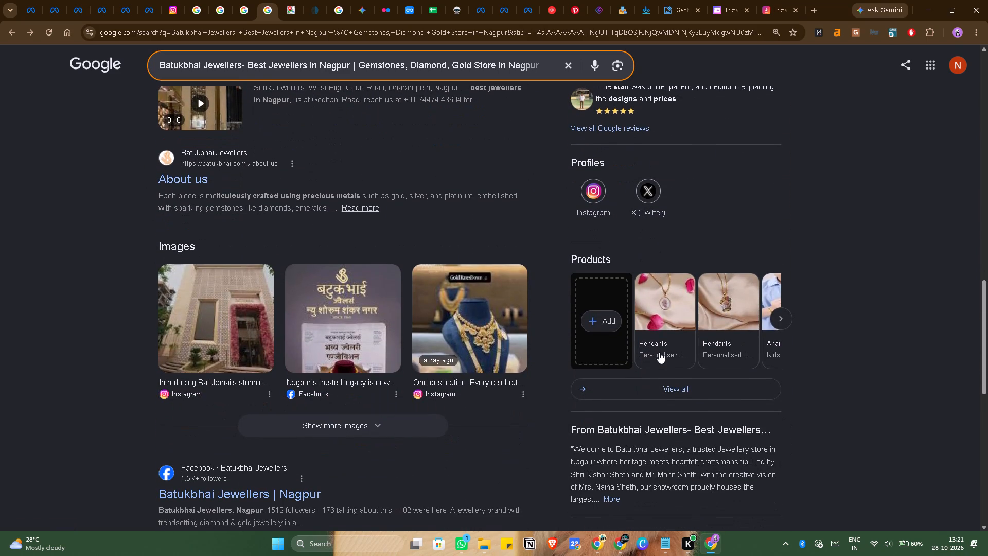
scroll(659, 352, up, 10)
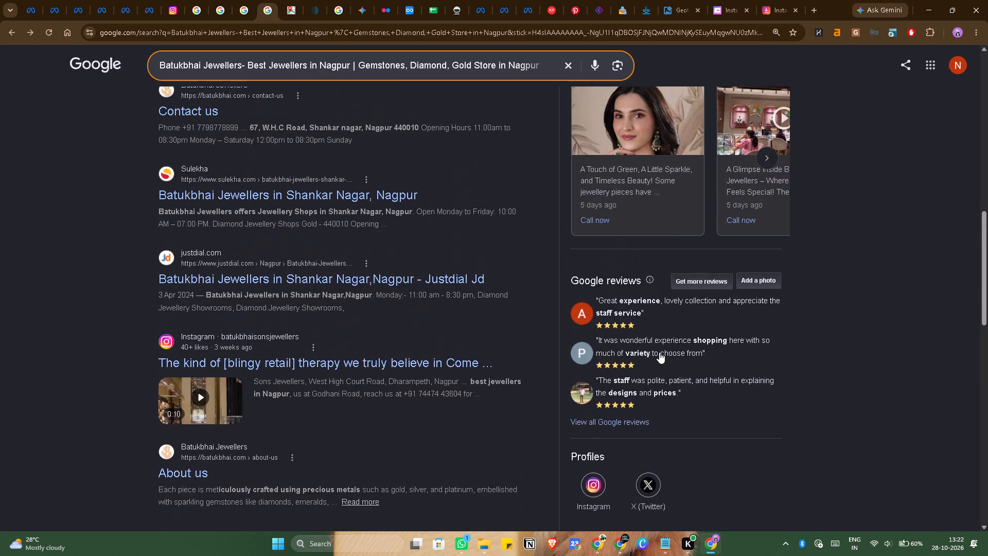
scroll(659, 352, up, 19)
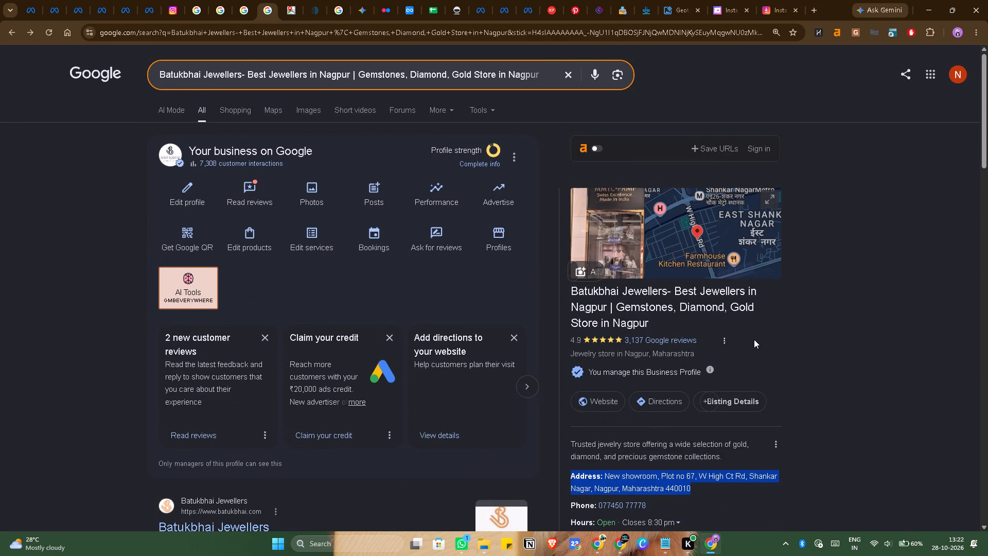
Expand the full "From Batukbhai Jewellers" description in the Google business profile and copy it into the BATUKBHAI note in Notepad, below the address.
scroll(754, 339, down, 4)
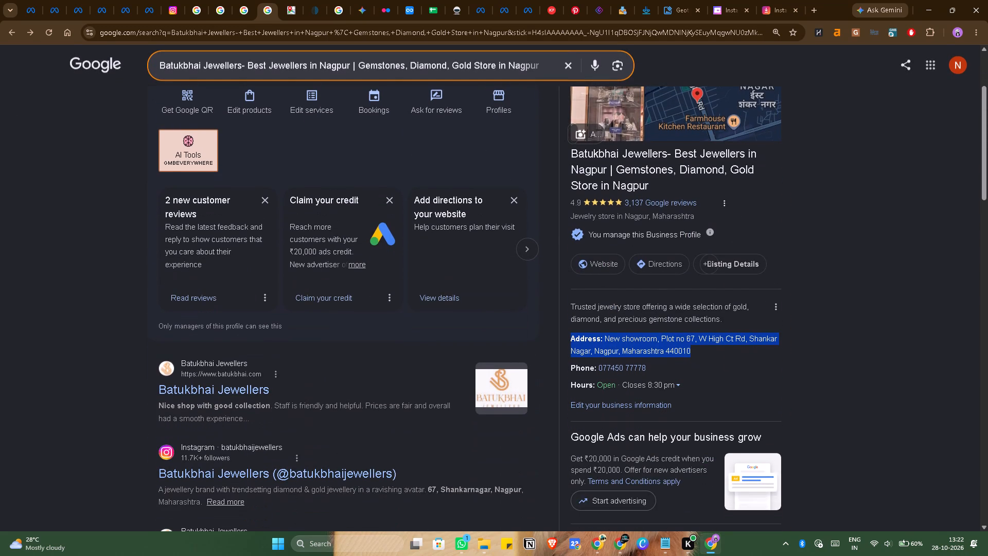
scroll(754, 339, down, 13)
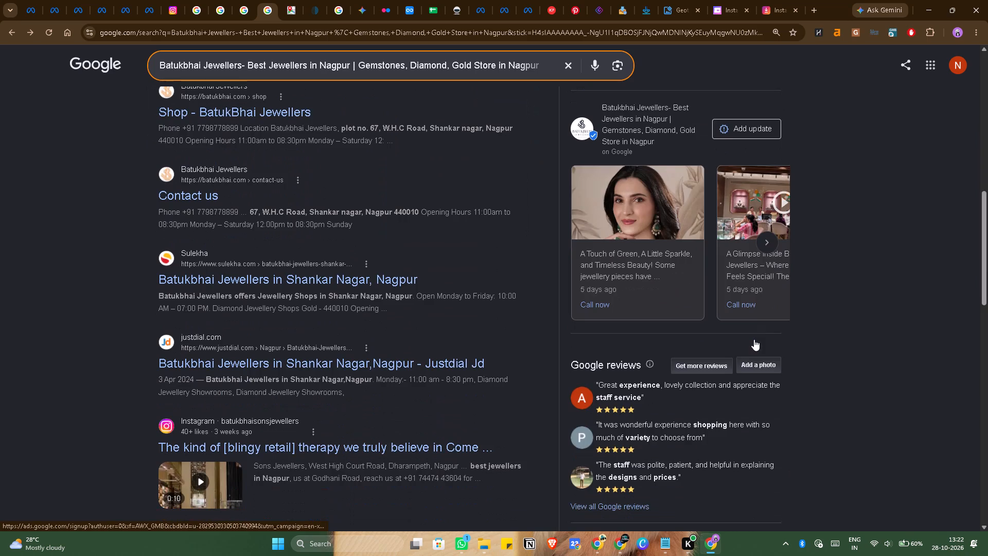
scroll(754, 339, down, 19)
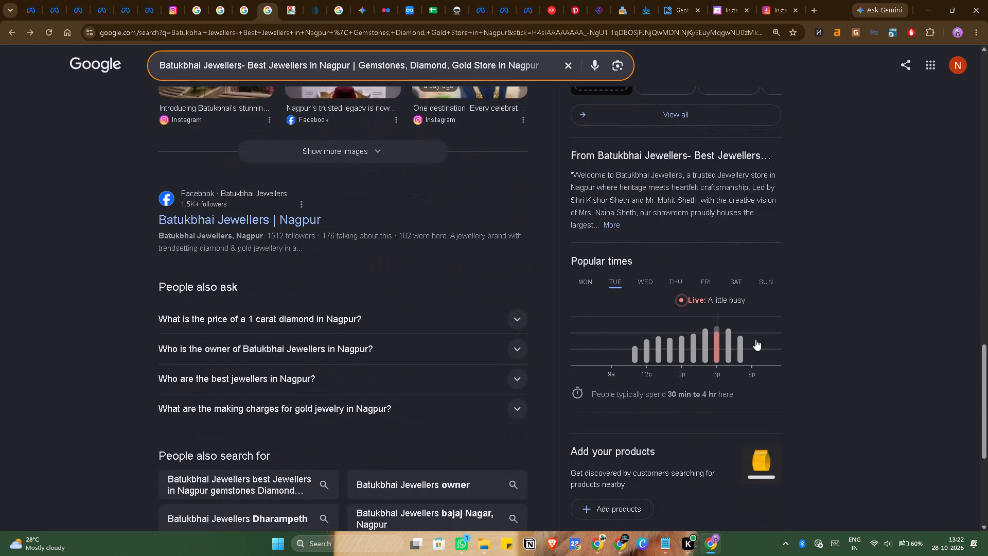
click(606, 229)
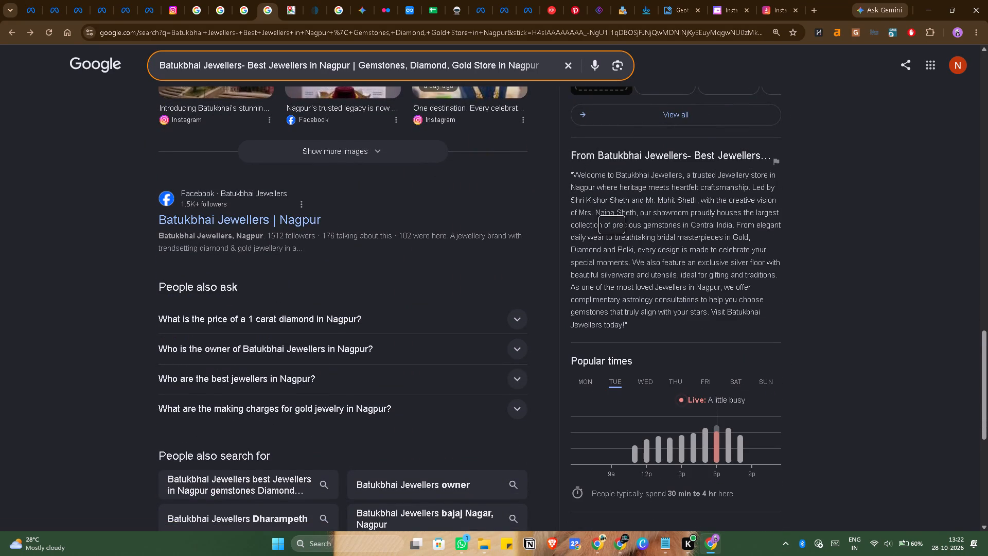
drag(571, 173, 592, 186)
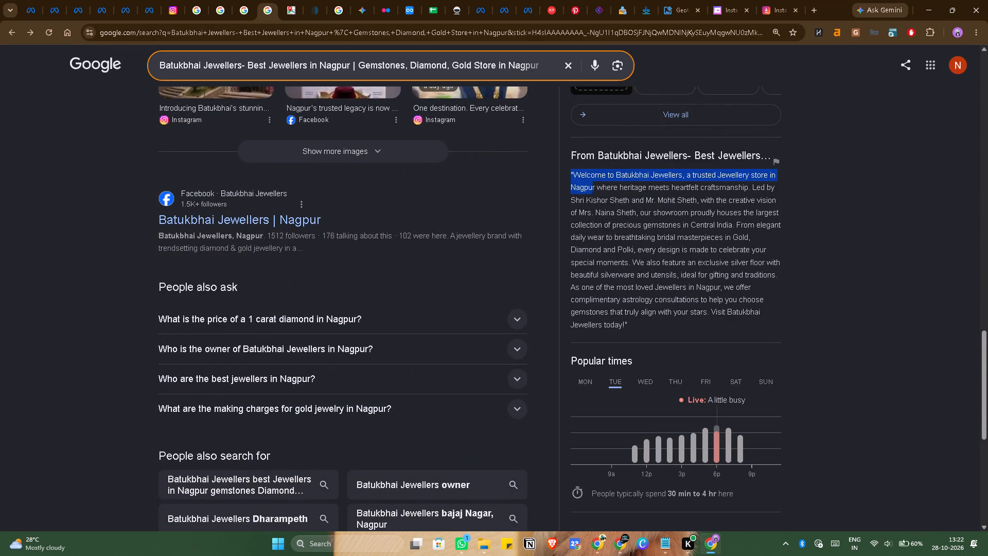
drag(592, 186, 664, 330)
key(ctrl+c)
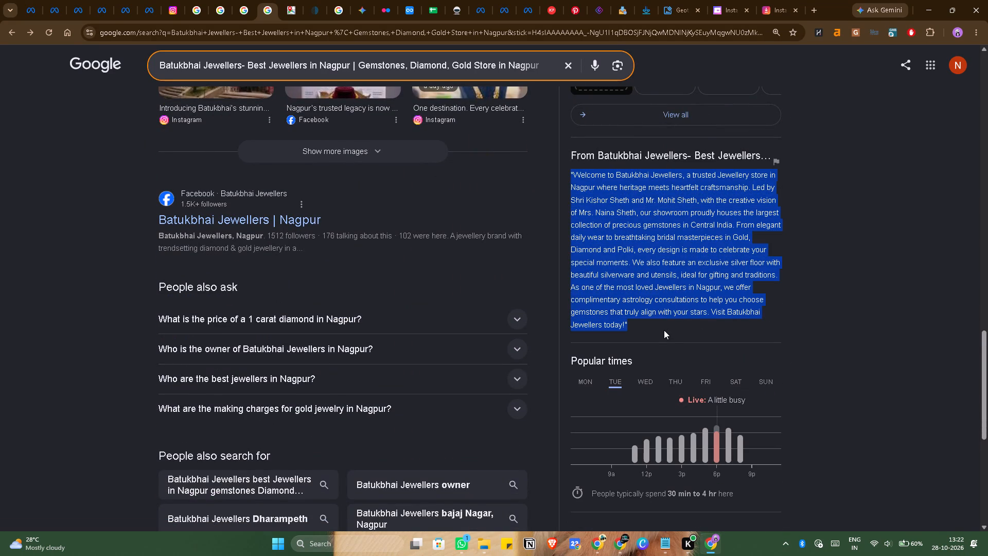
key(alt+Tab)
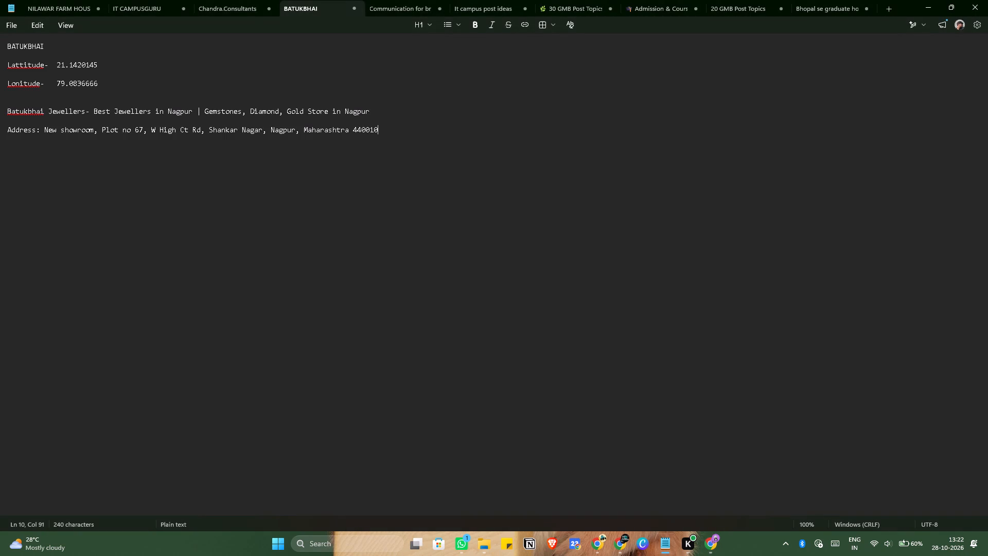
key(Return)
key(Return)
key(ctrl+v)
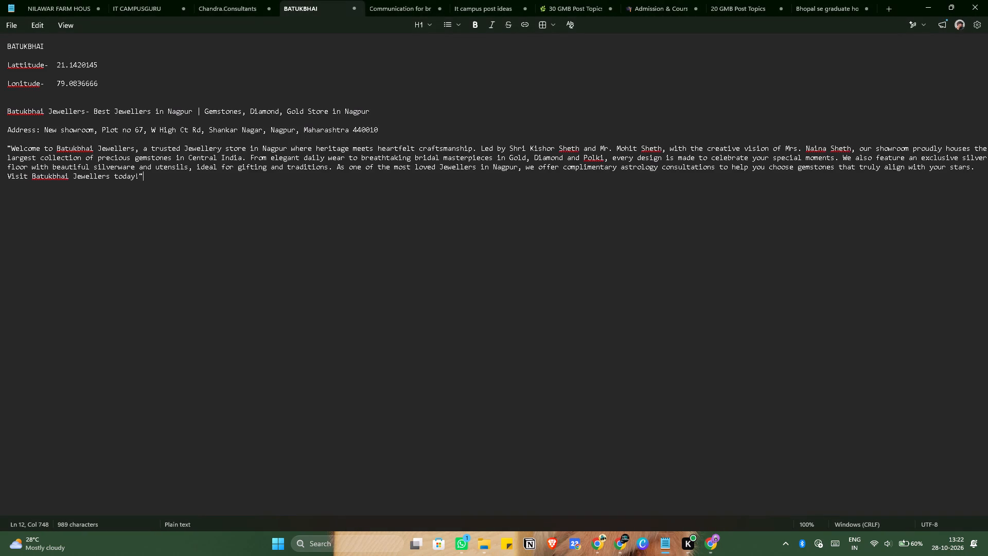
Switch back to the Batukbhai Jewellers search page in Chrome and clear the description's text selection.
key(alt+Tab)
click(782, 299)
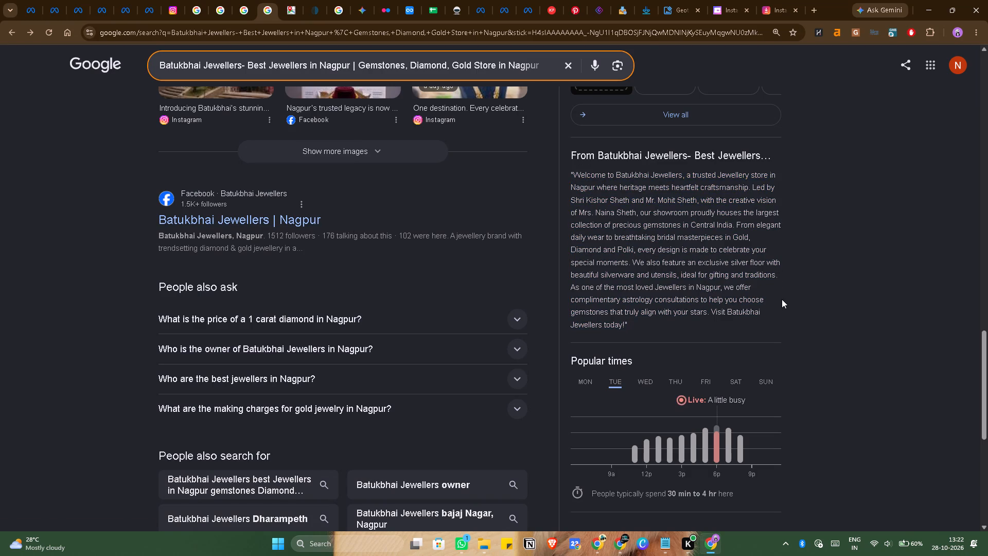
Look over the remaining Batukbhai Jewellers search results and profile sections to the page end and back to the top.
scroll(782, 299, down, 12)
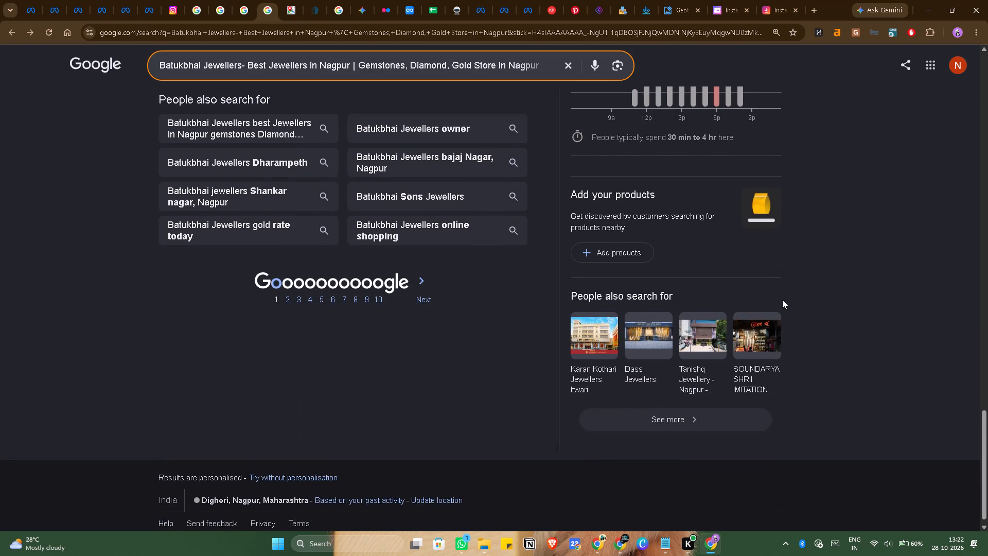
scroll(782, 300, down, 4)
scroll(552, 307, up, 11)
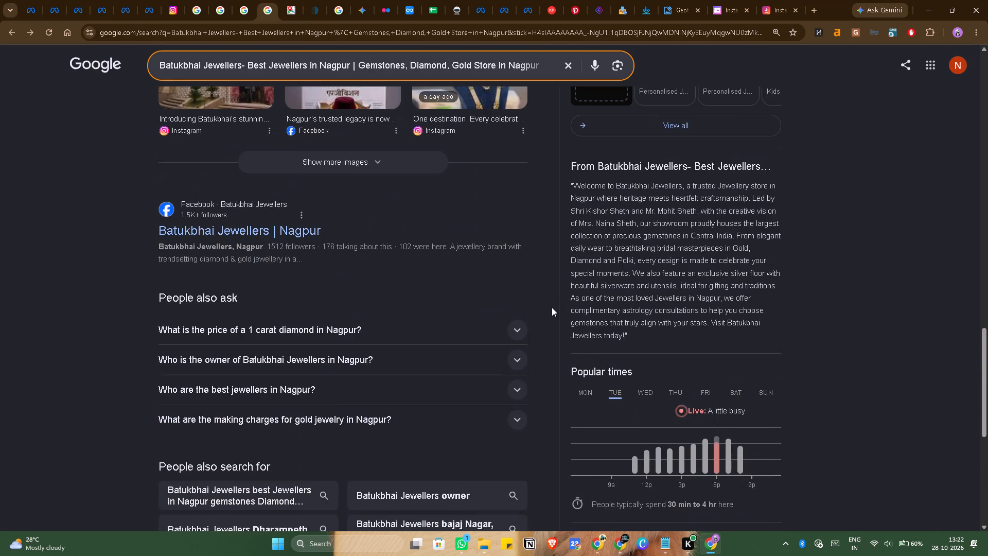
scroll(555, 311, up, 9)
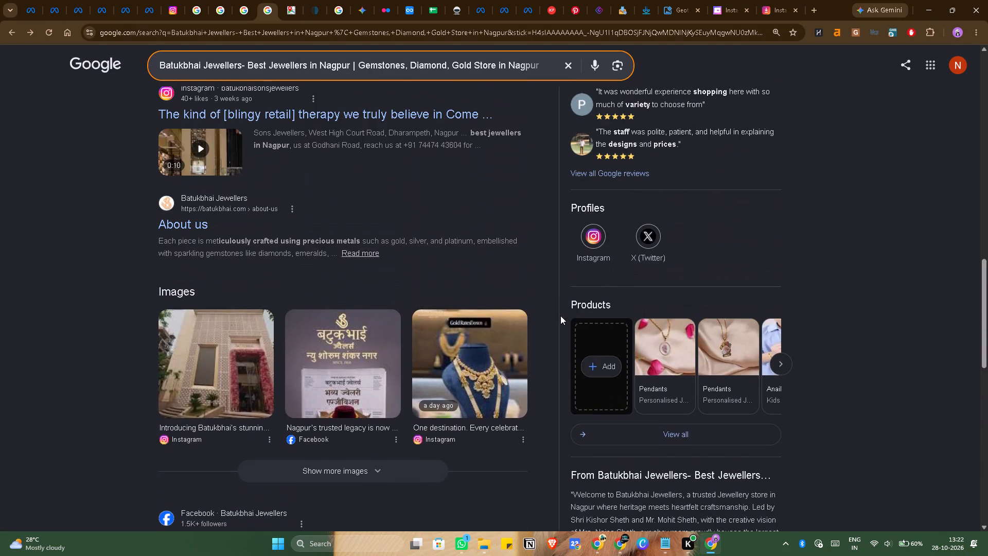
scroll(560, 316, up, 20)
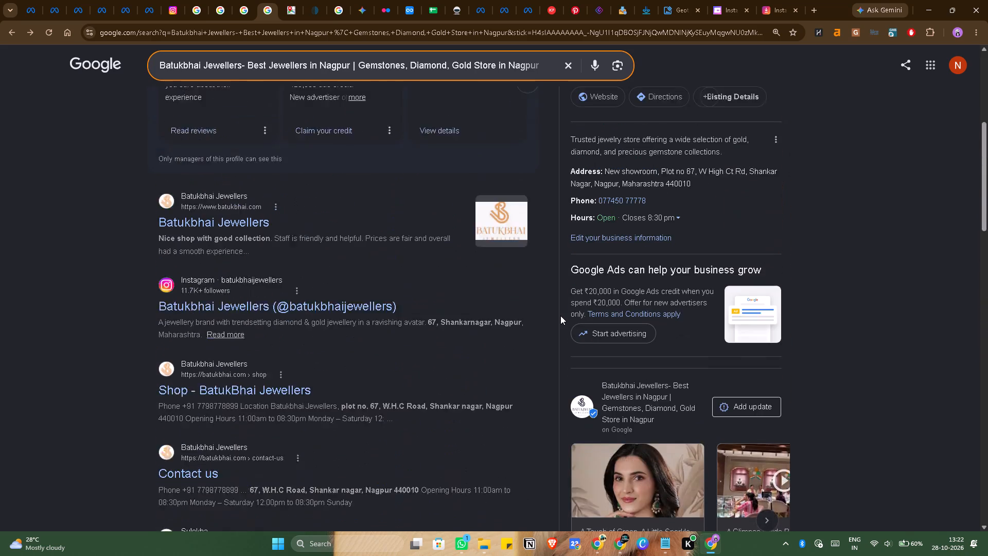
scroll(560, 316, up, 17)
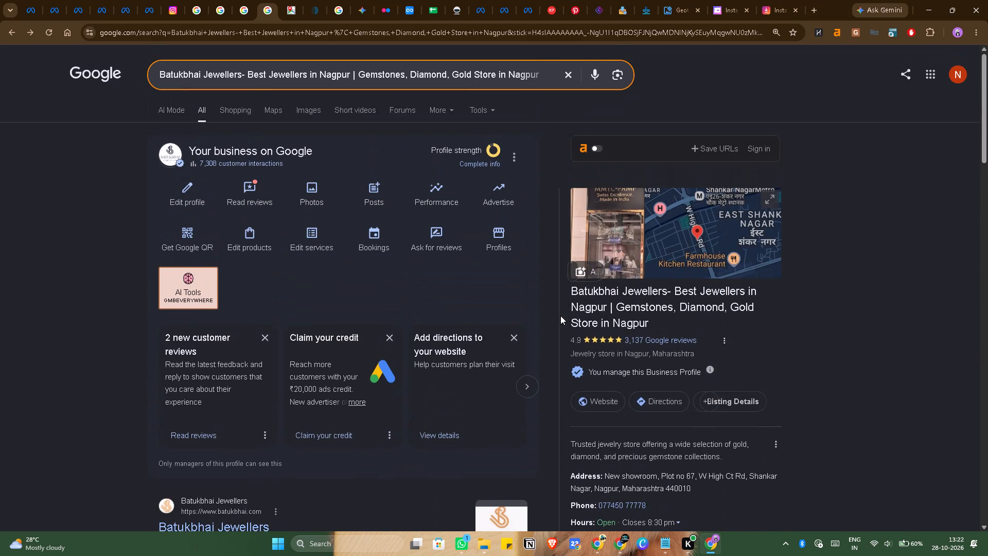
scroll(560, 316, up, 4)
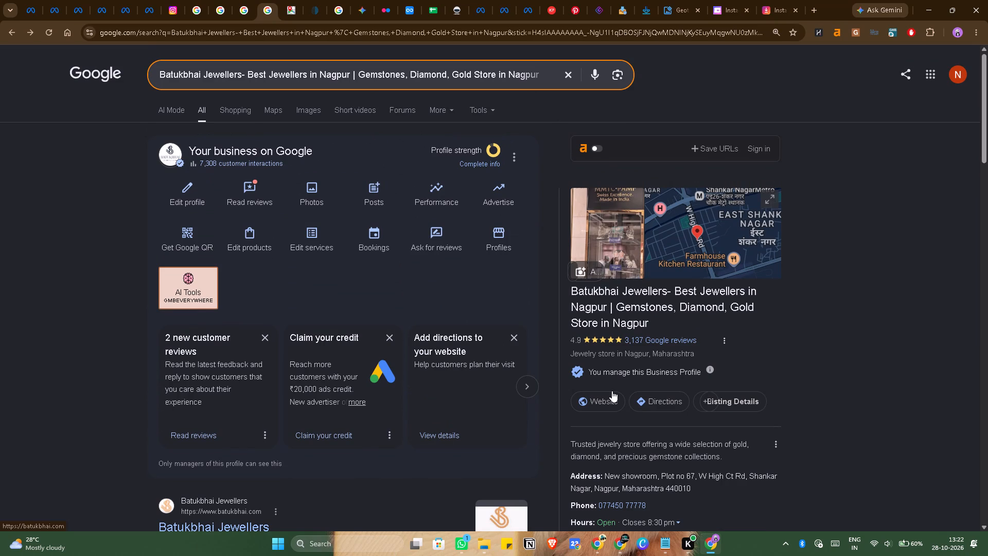
View the business's customer reviews and close them again.
click(249, 183)
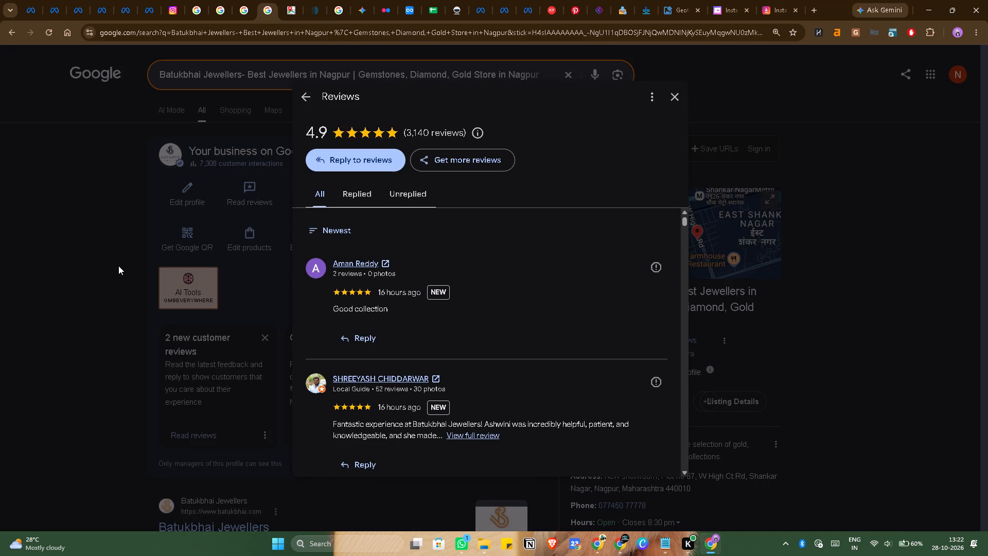
click(105, 254)
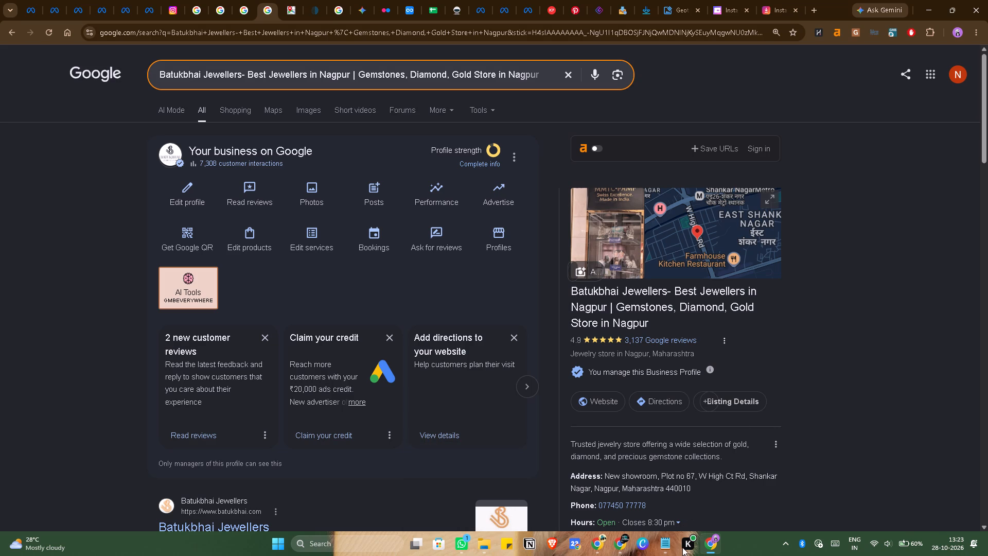
Switch to the Batukbhai Google Business Profile report PDF and copy the keyword Batukbhai Jewellers Nagpur from the Keywords Ranking Status table.
click(619, 546)
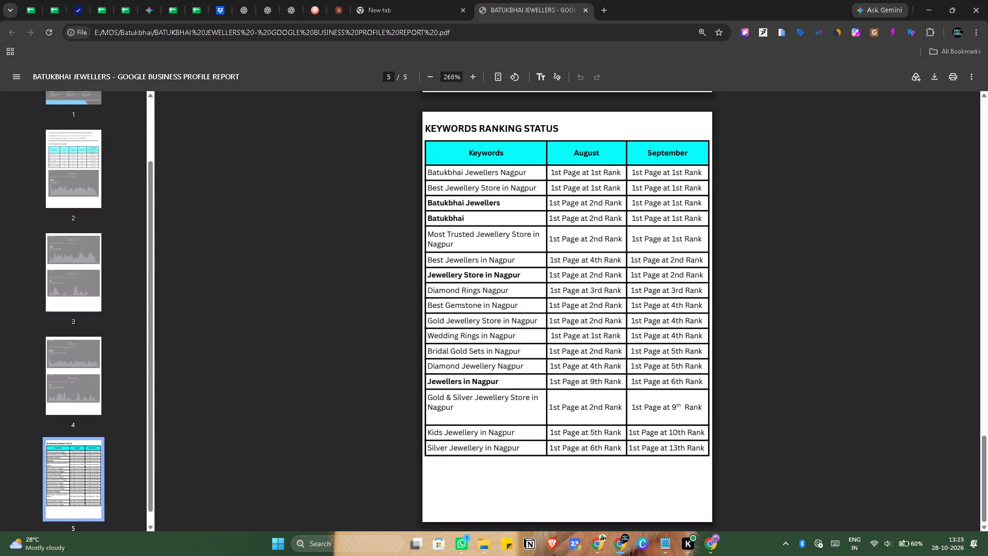
ctrl+scroll(500, 277, up, 1)
ctrl+scroll(500, 277, down, 1)
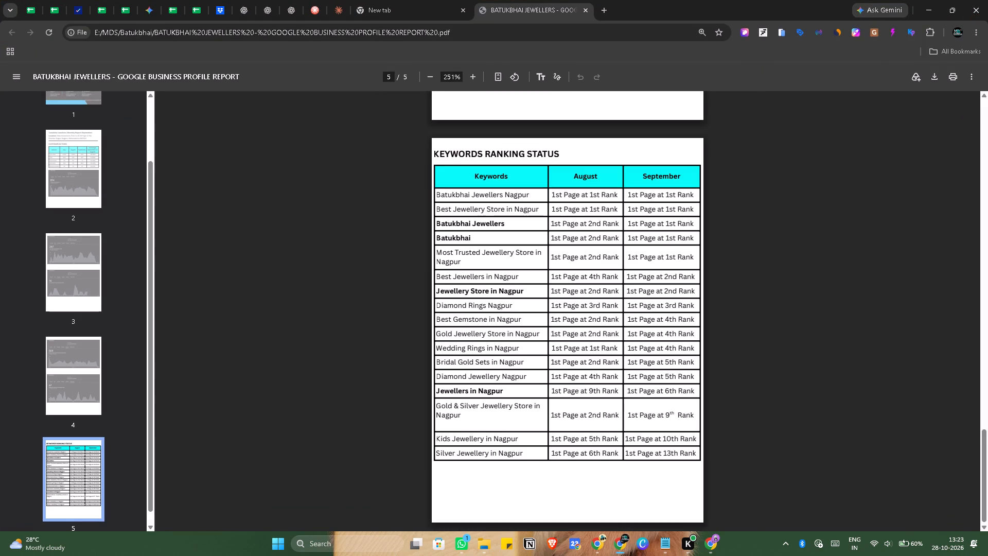
triple_click(465, 196)
click(465, 196)
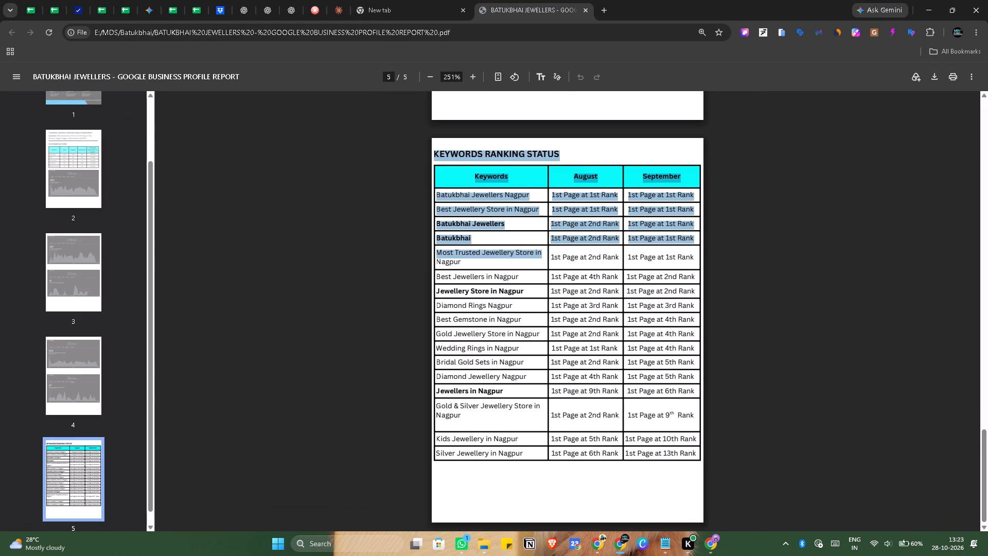
triple_click(460, 195)
click(460, 195)
click(457, 193)
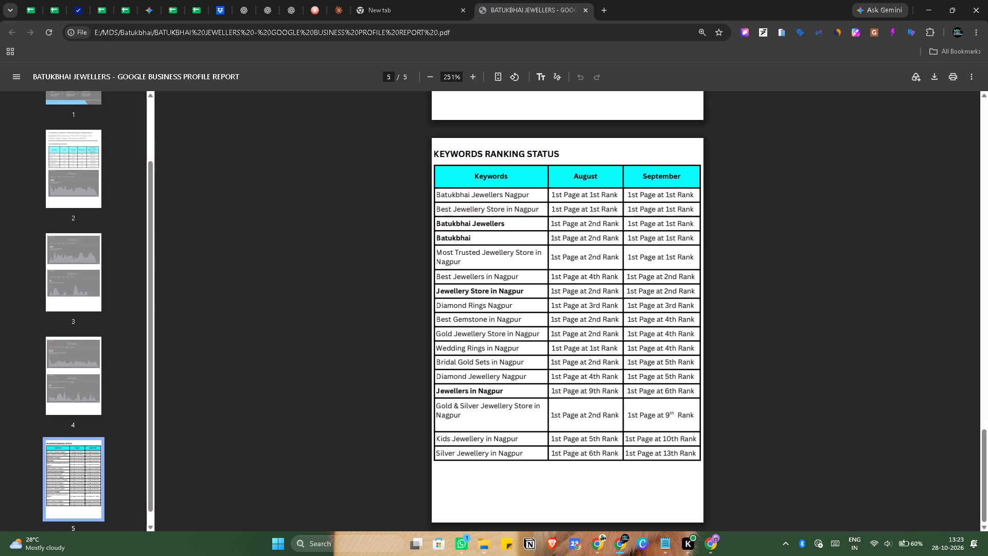
drag(435, 192, 459, 198)
drag(459, 198, 529, 190)
key(ctrl+c)
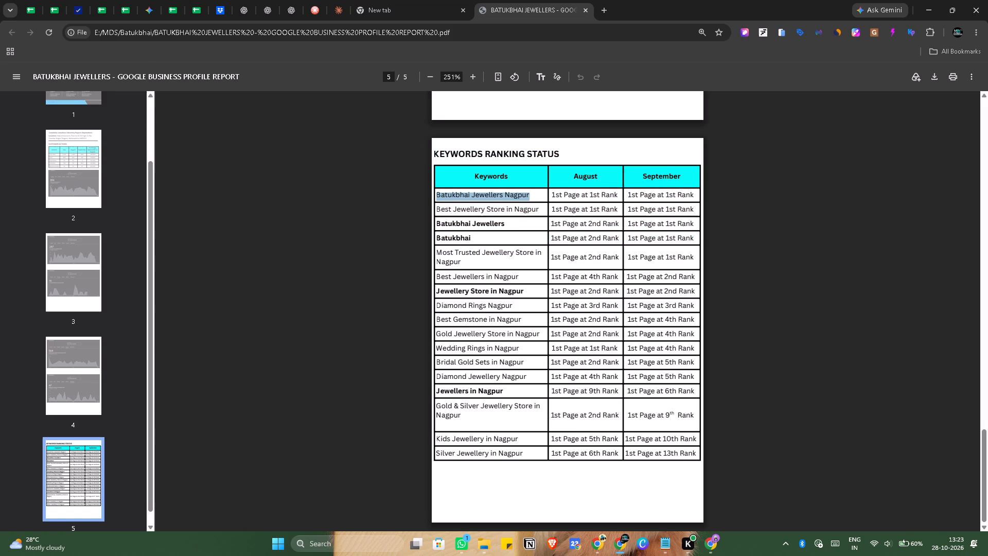
Paste the keyword Batukbhai Jewellers Nagpur into the BATUKBHAI note in Notepad, below the business description, followed by a space.
key(alt+Tab)
key(alt+Tab)
click(662, 543)
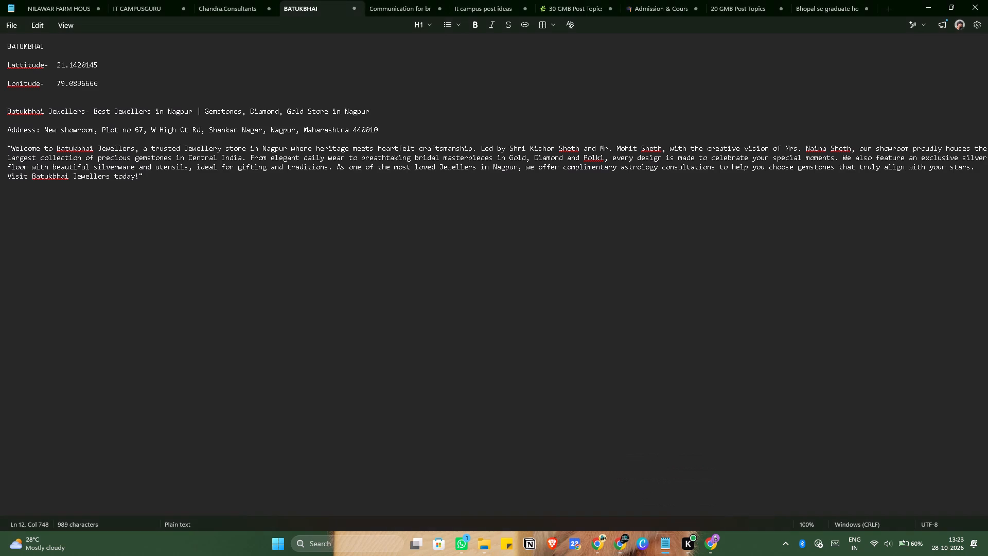
key(Return)
key(Return)
key(Return)
key(ctrl+v)
key(space)
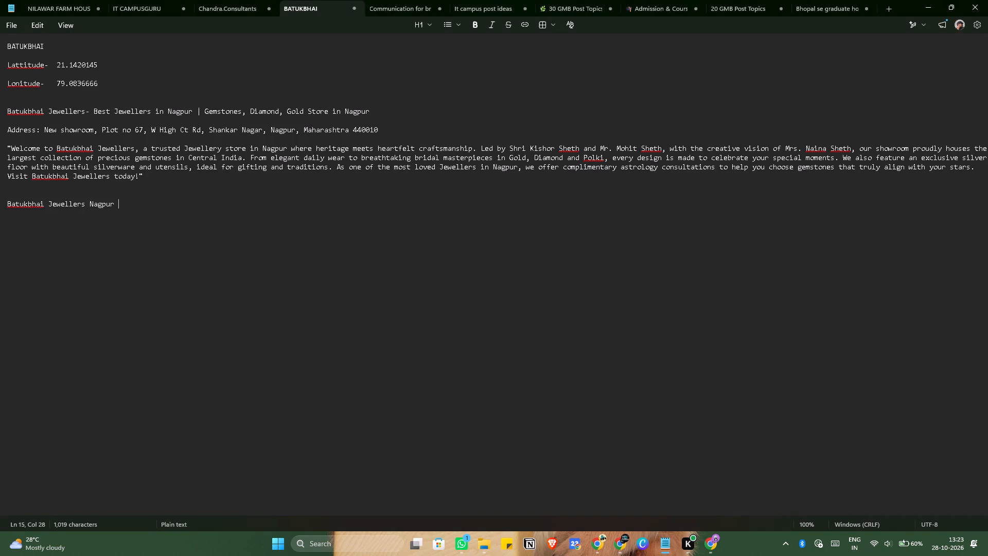
Remove the trailing space and copy the keyword Best Jewellery Store in Nagpur from the PDF report onto a new line of the Notepad note.
key(BackSpace)
key(Return)
key(alt+Tab)
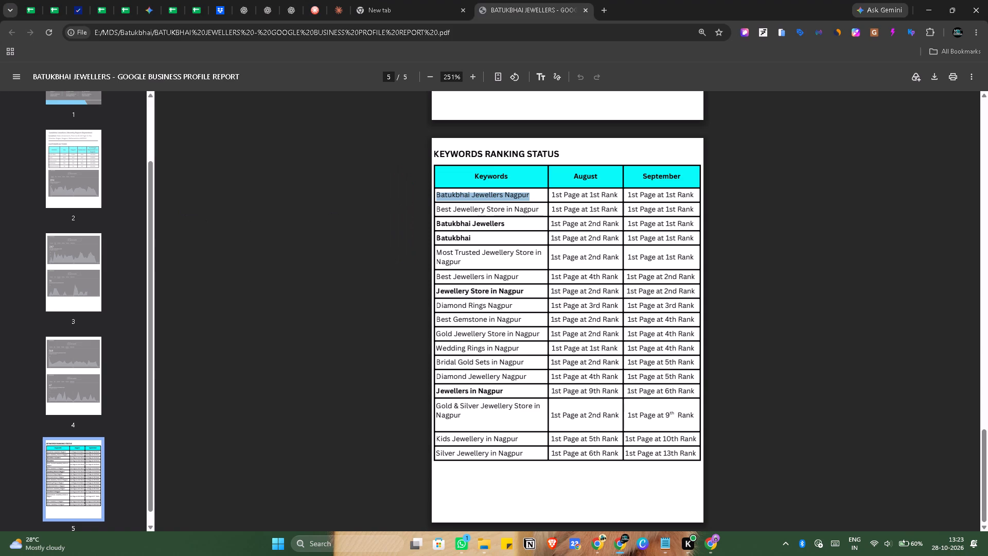
drag(438, 210, 558, 212)
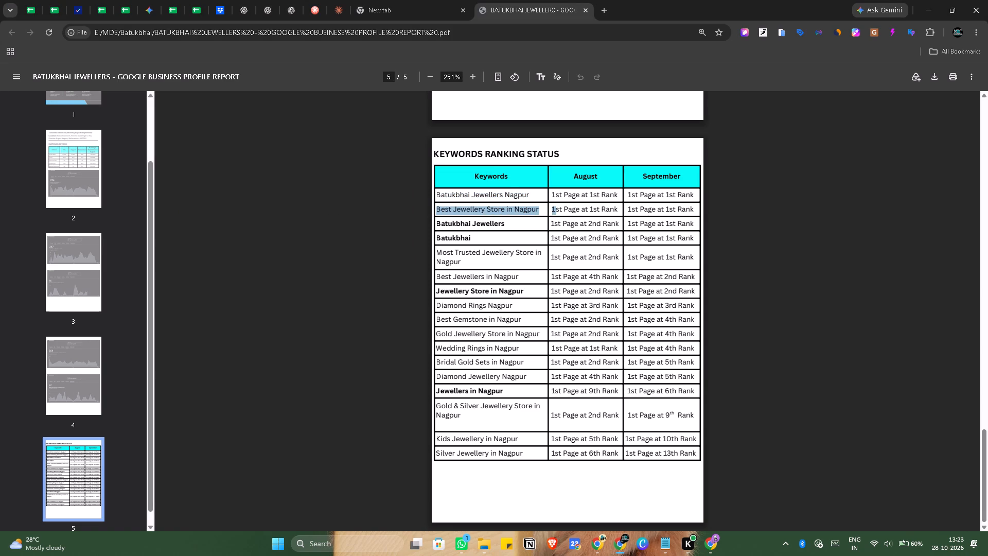
drag(558, 212, 544, 208)
key(ctrl+c)
key(alt+Tab)
key(ctrl+v)
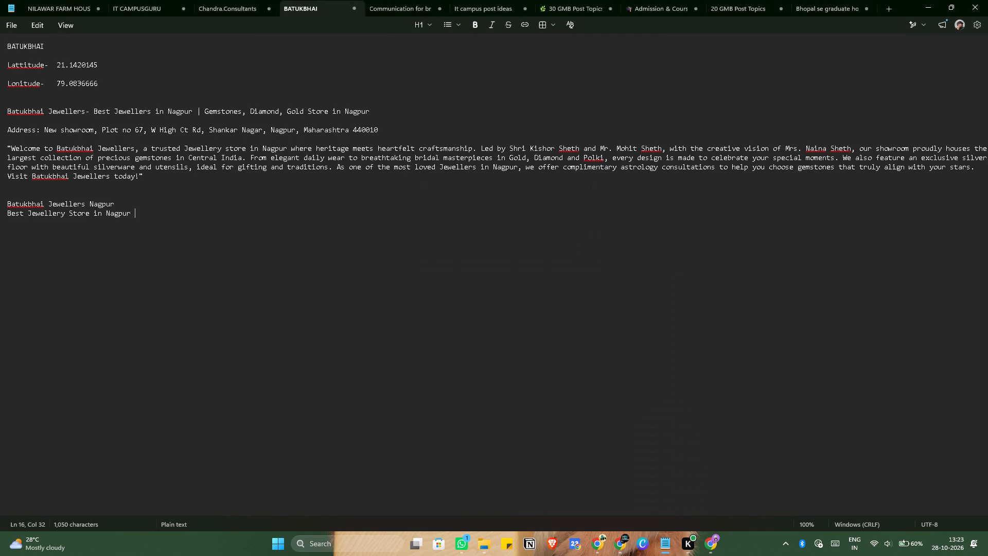
key(Return)
Copy the keyword Batukbhai Jewellers from the report's Keywords Ranking Status table to the next line of the Notepad keyword list.
key(alt+Tab)
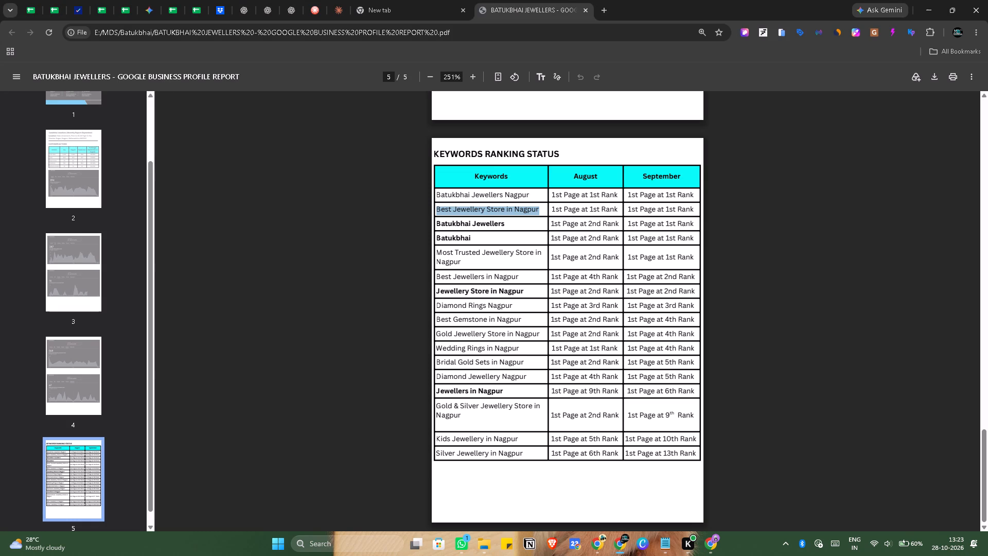
drag(438, 223, 464, 223)
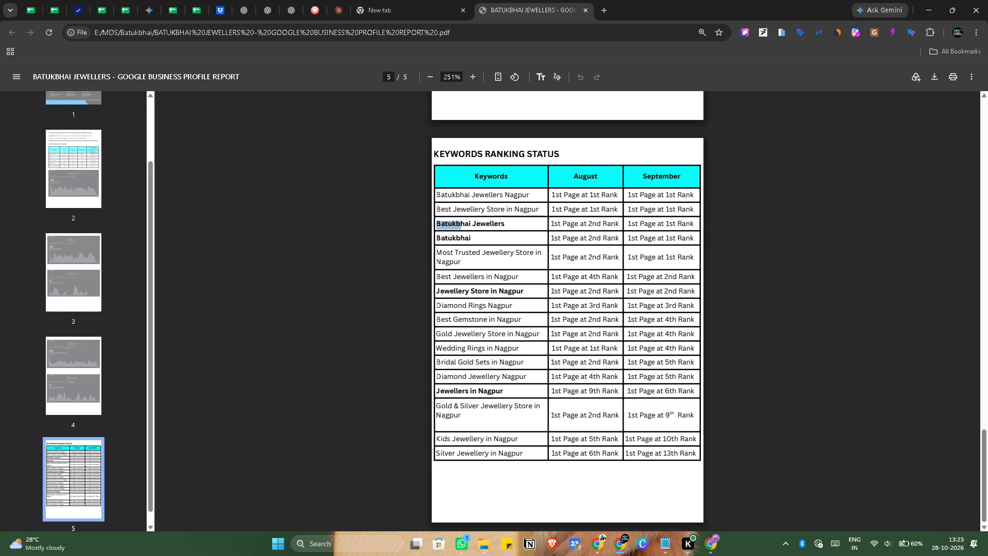
drag(464, 223, 505, 226)
key(ctrl+c)
key(alt+Tab)
key(ctrl+v)
key(Return)
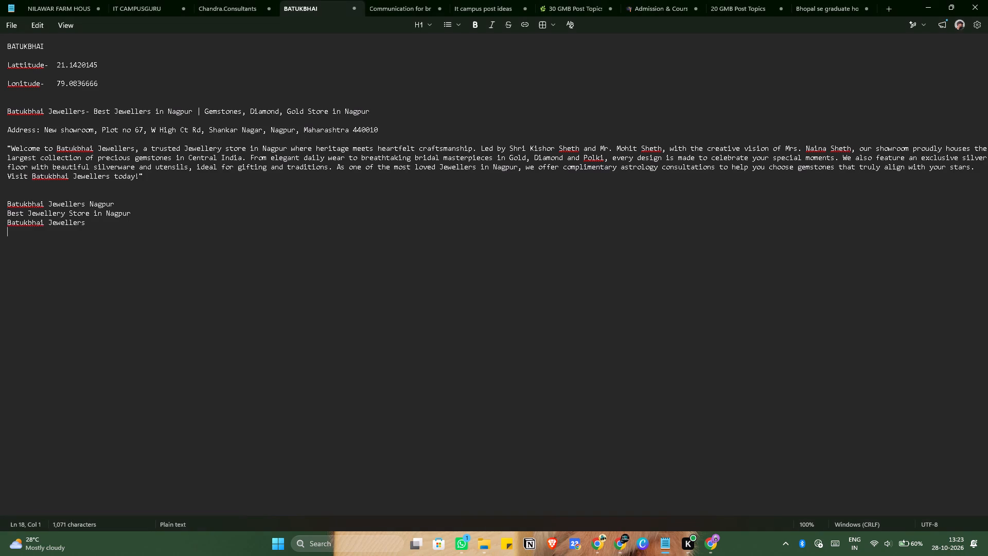
Copy the keyword Batukbhai from the report's keyword table to the next line of the Notepad keyword list.
key(alt+Tab)
drag(437, 238, 482, 239)
key(ctrl+c)
key(alt+Tab)
key(ctrl+v)
key(Return)
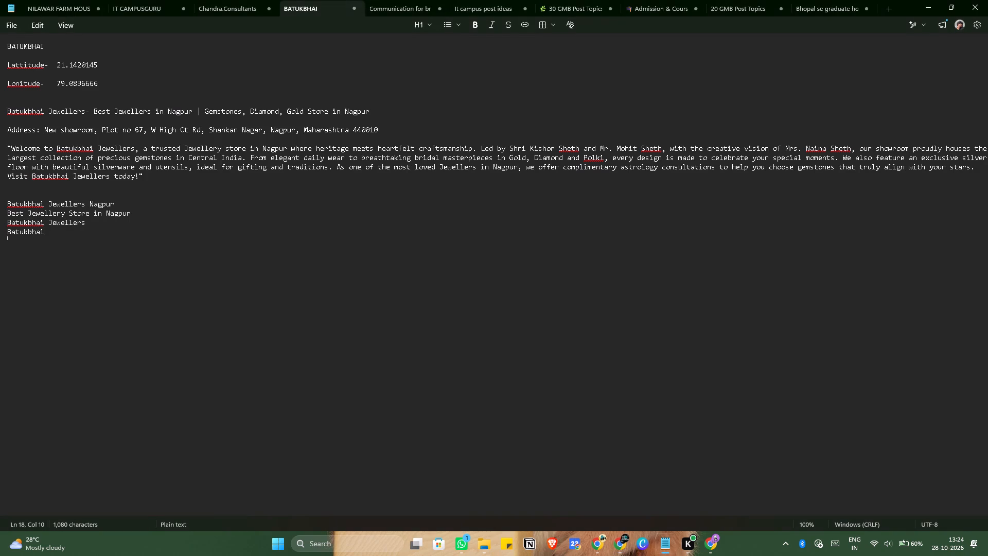
Copy the two-line keyword Most Trusted Jewellery Store in Nagpur from the report's table to the end of the Notepad keyword list.
key(alt+Tab)
drag(437, 252, 447, 258)
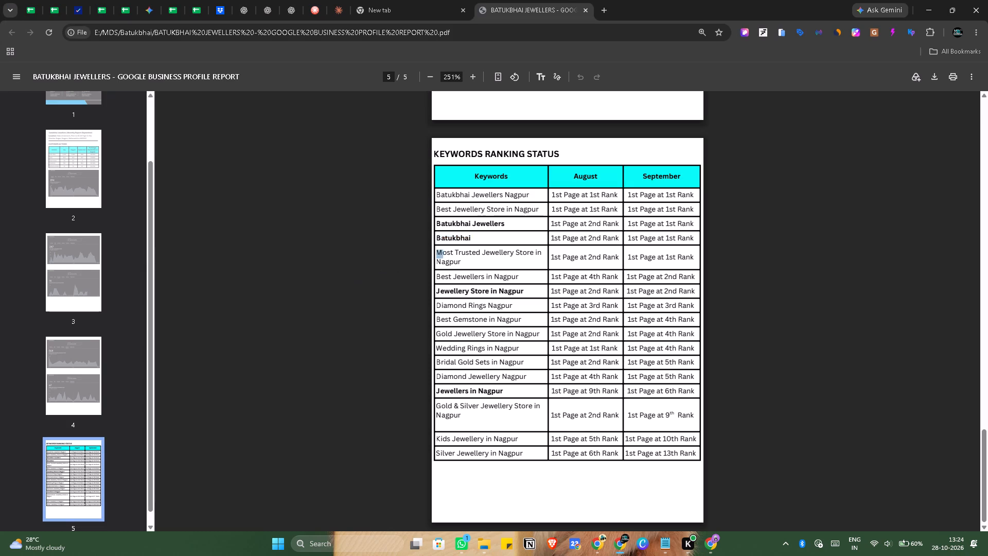
drag(447, 258, 465, 264)
key(ctrl+c)
key(alt+Tab)
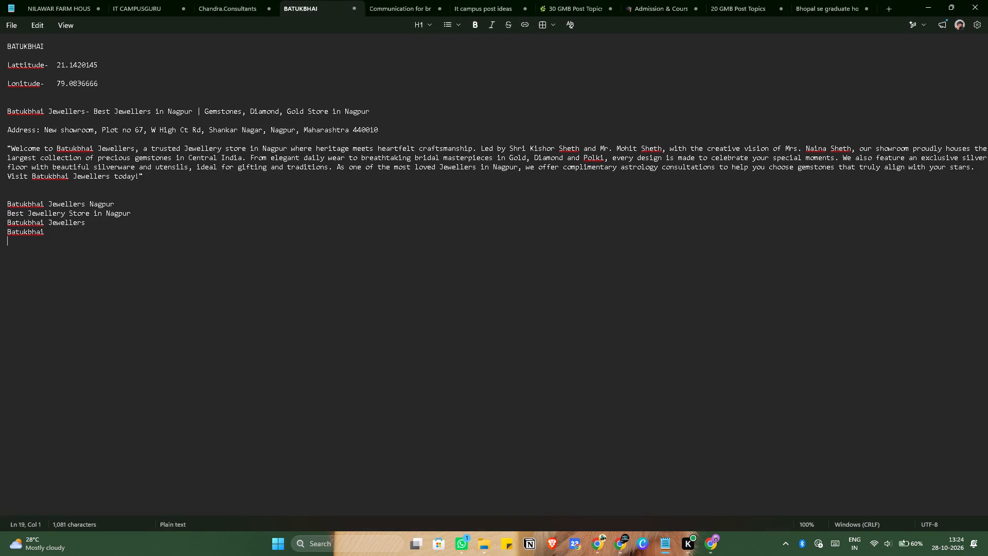
key(ctrl+v)
key(Return)
Join the split keyword into the single line Most Trusted Jewellery Store in Nagpur and place the cursor on the empty line below.
click(10, 250)
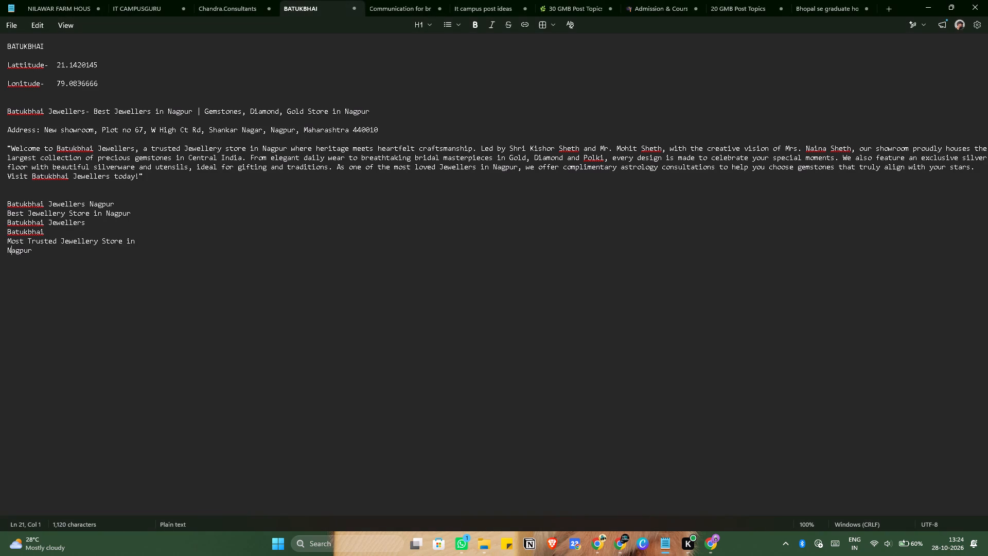
click(8, 249)
key(BackSpace)
key(space)
click(103, 248)
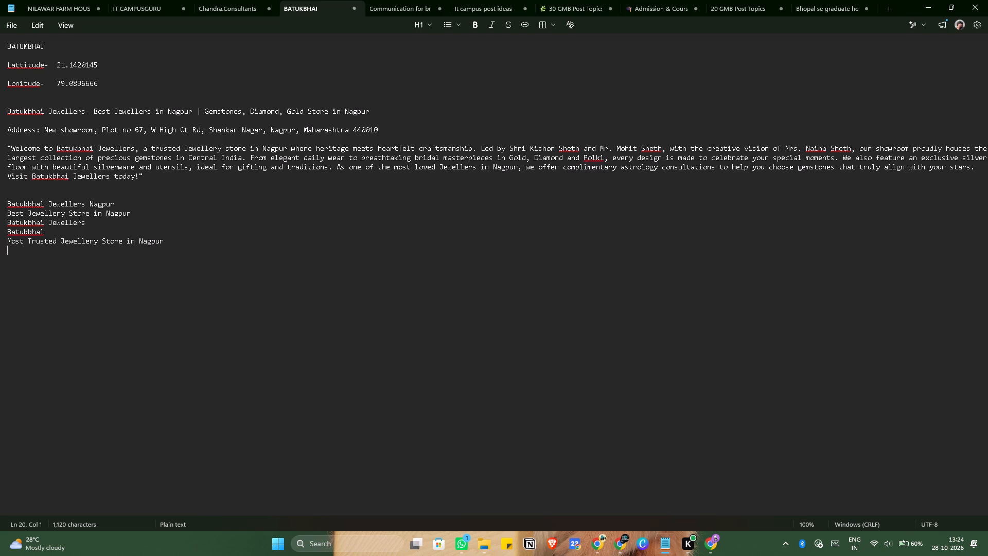
Copy the keyword Best Jewellers in Nagpur from the PDF report to the next line of the Notepad keyword list.
key(alt+Tab)
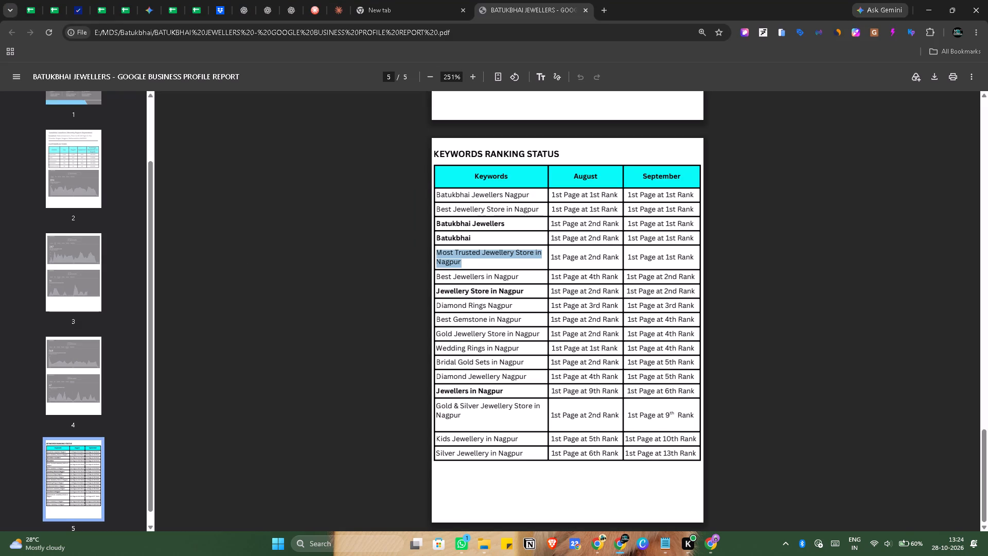
drag(436, 276, 529, 284)
key(ctrl+c)
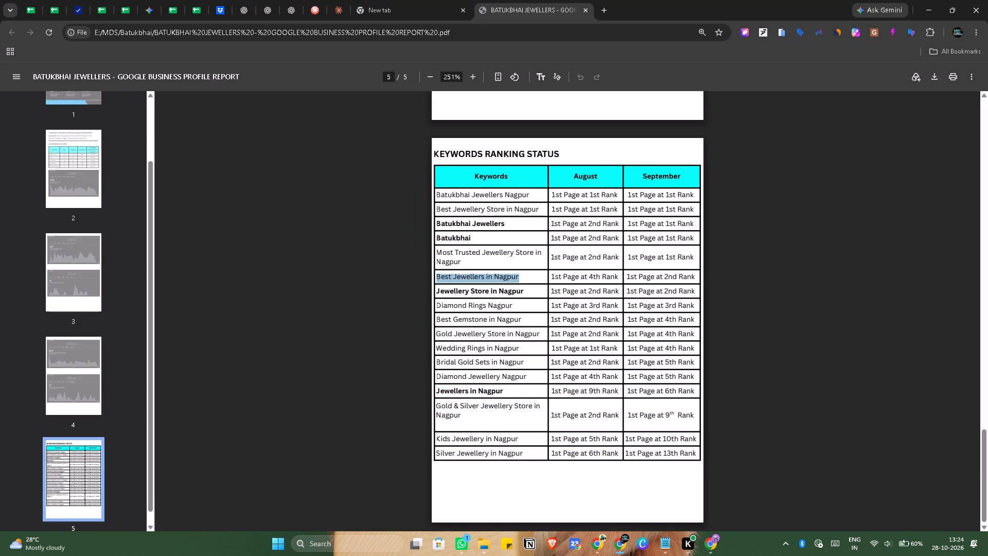
key(alt+Tab)
key(ctrl+v)
key(Return)
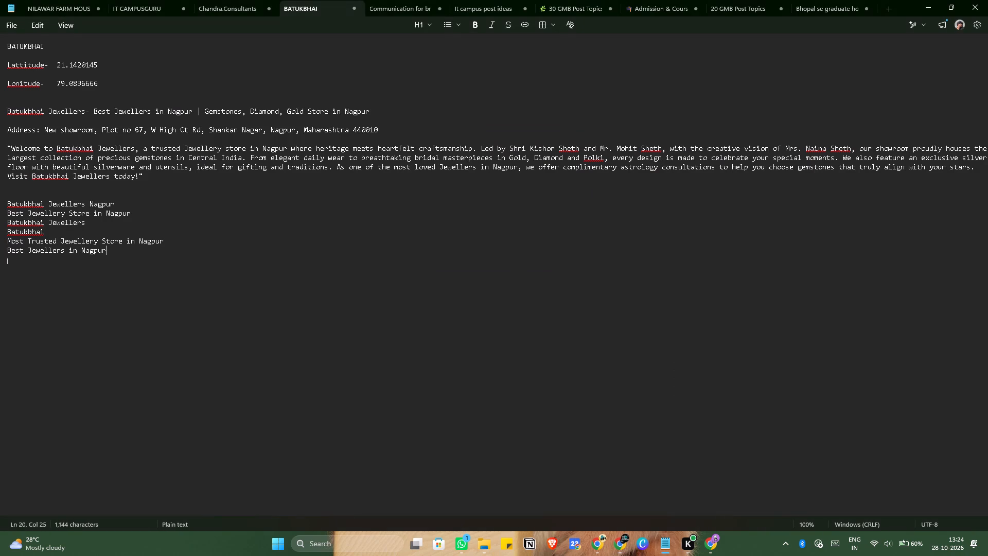
Copy the keyword Jewellery Store in Nagpur from the PDF report to the next line of the Notepad keyword list.
key(alt+Tab)
drag(433, 293, 483, 298)
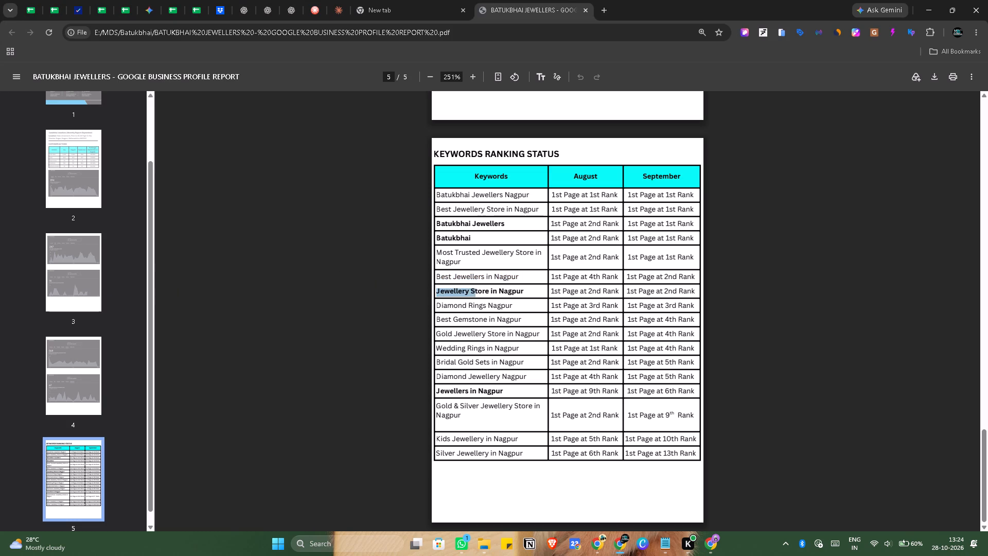
drag(483, 298, 538, 301)
key(ctrl+c)
key(alt+Tab)
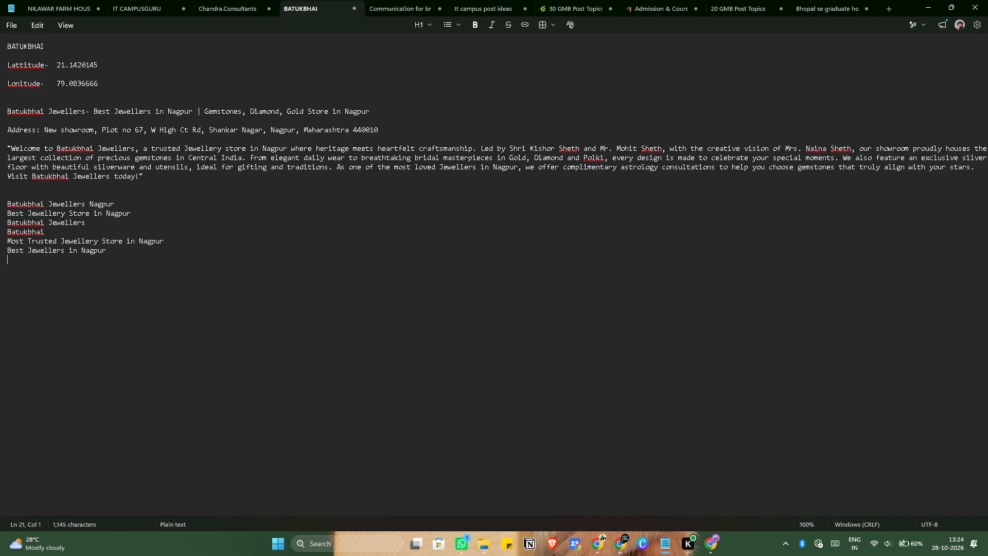
key(ctrl+v)
key(Return)
Copy the keyword Diamond Rings Nagpur from the PDF report to the next line of the Notepad keyword list.
key(alt+Tab)
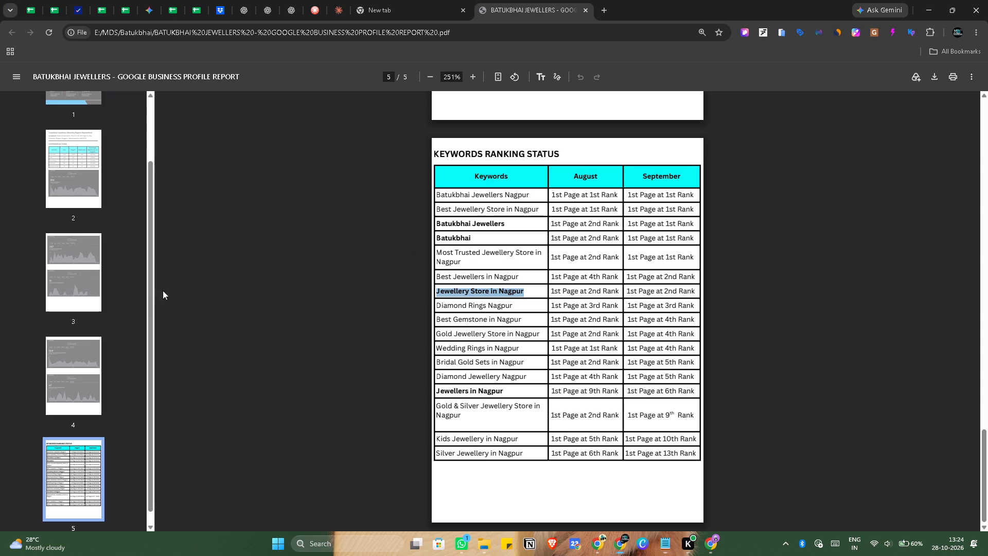
drag(437, 305, 501, 303)
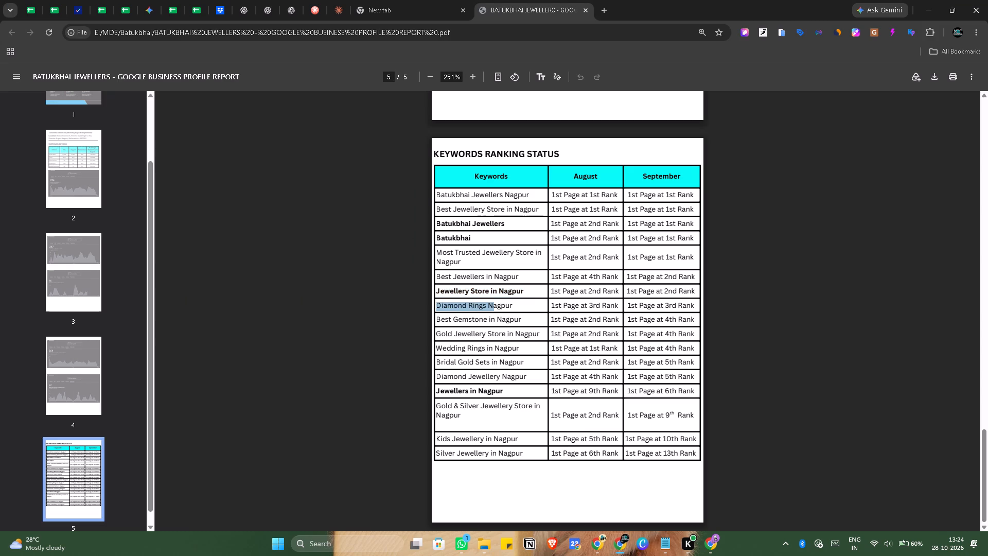
drag(501, 303, 517, 304)
key(ctrl+c)
key(alt+Tab)
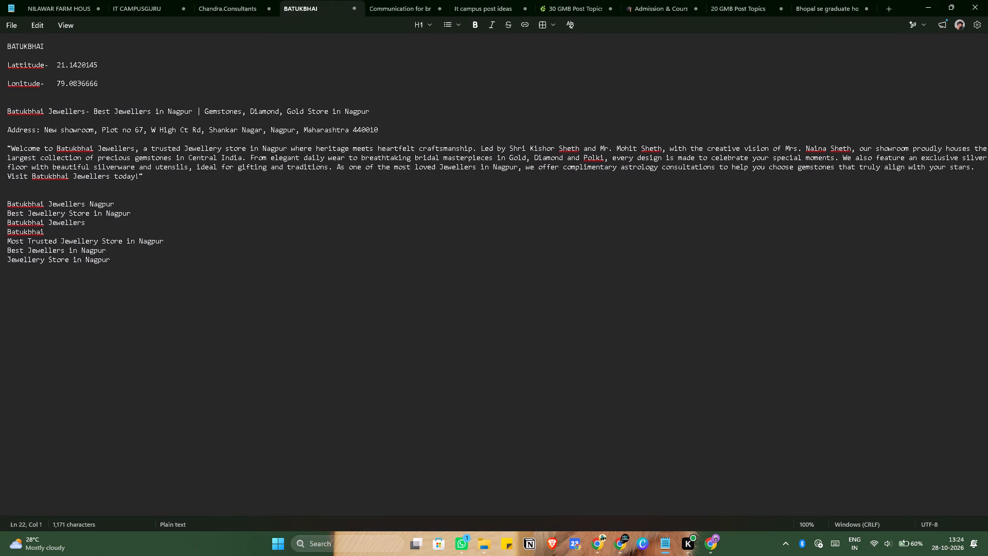
key(ctrl+v)
key(Return)
Copy the keyword Best Gemstone in Nagpur from the PDF report to the next line of the Notepad keyword list.
key(alt+Tab)
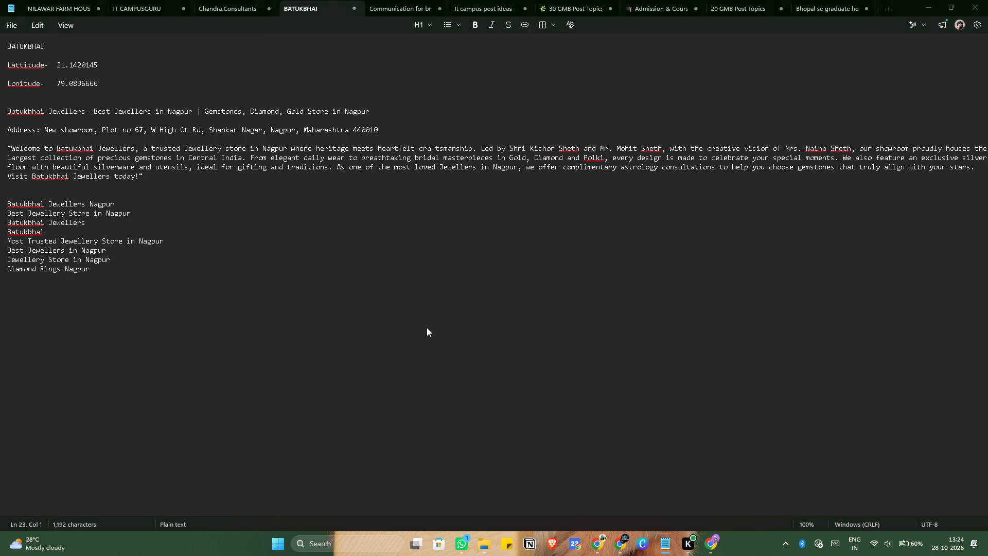
drag(436, 320, 527, 321)
key(ctrl+c)
key(alt+Tab)
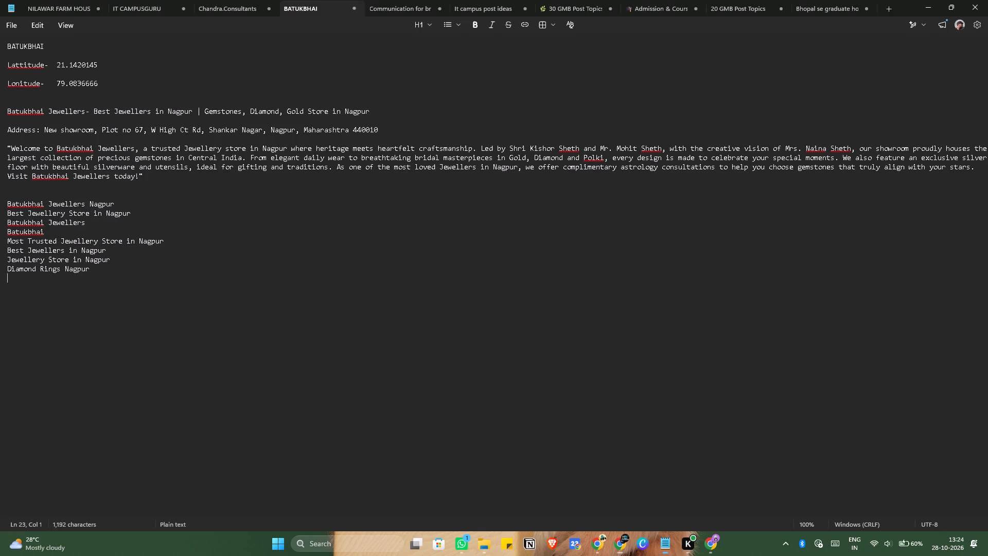
key(ctrl+v)
key(Return)
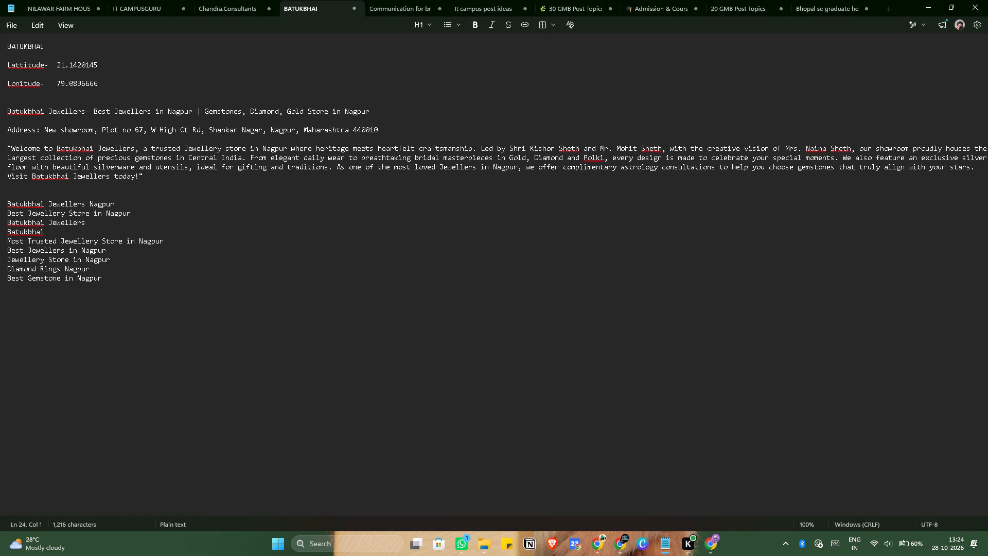
Copy the keyword Gold Jewellery Store in Nagpur from the PDF report to the next line of the Notepad keyword list.
key(alt+Tab)
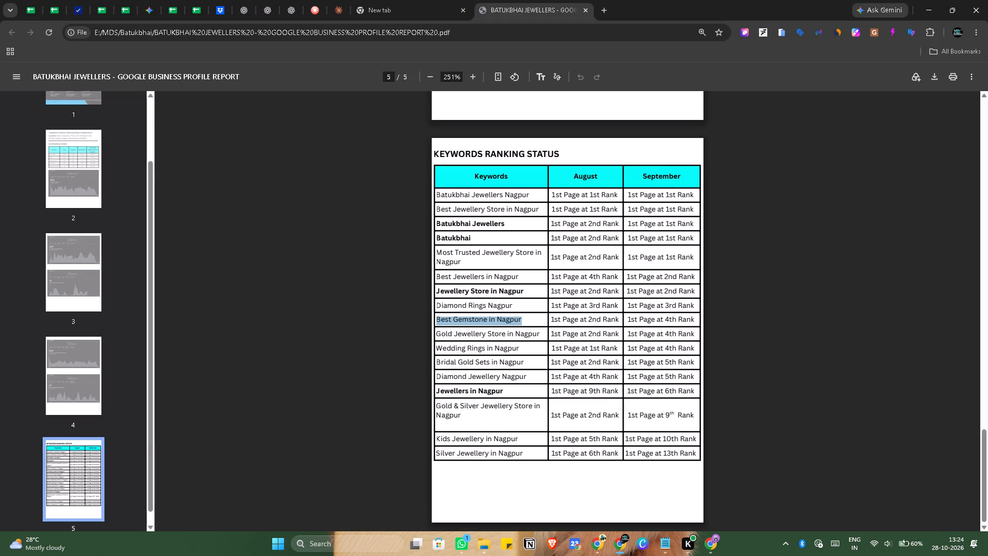
drag(436, 333, 554, 332)
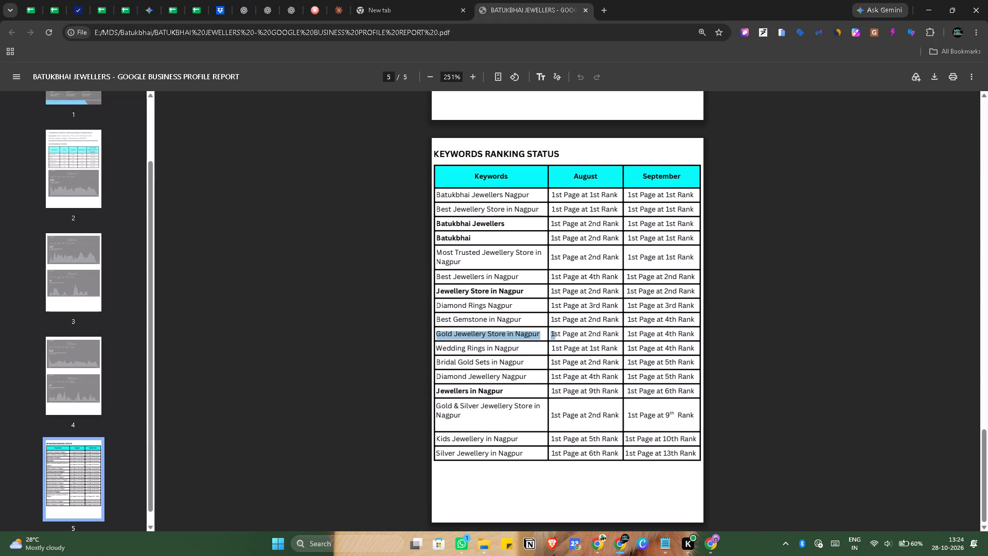
click(488, 332)
drag(438, 332, 537, 333)
drag(537, 333, 547, 332)
key(ctrl+c)
key(alt+Tab)
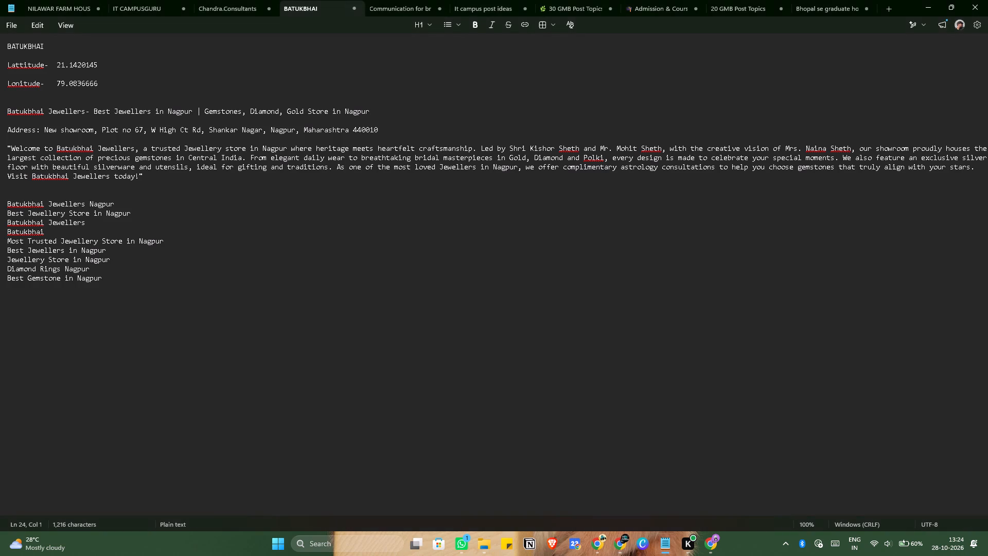
key(ctrl+v)
key(Return)
Copy the keyword Wedding Rings in Nagpur from the PDF report to the next line of the Notepad keyword list.
key(alt+Tab)
drag(438, 347, 515, 352)
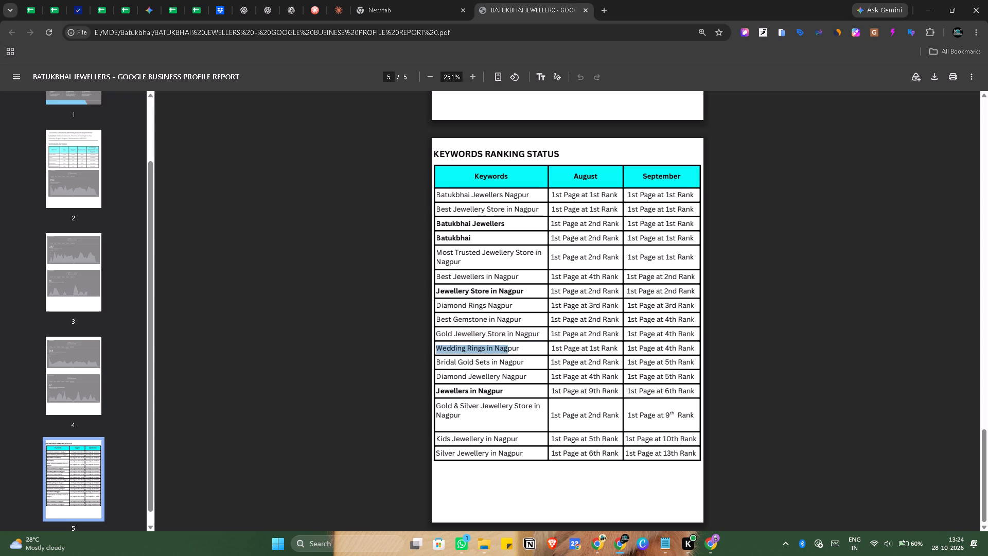
drag(515, 352, 520, 351)
key(ctrl+c)
key(alt+Tab)
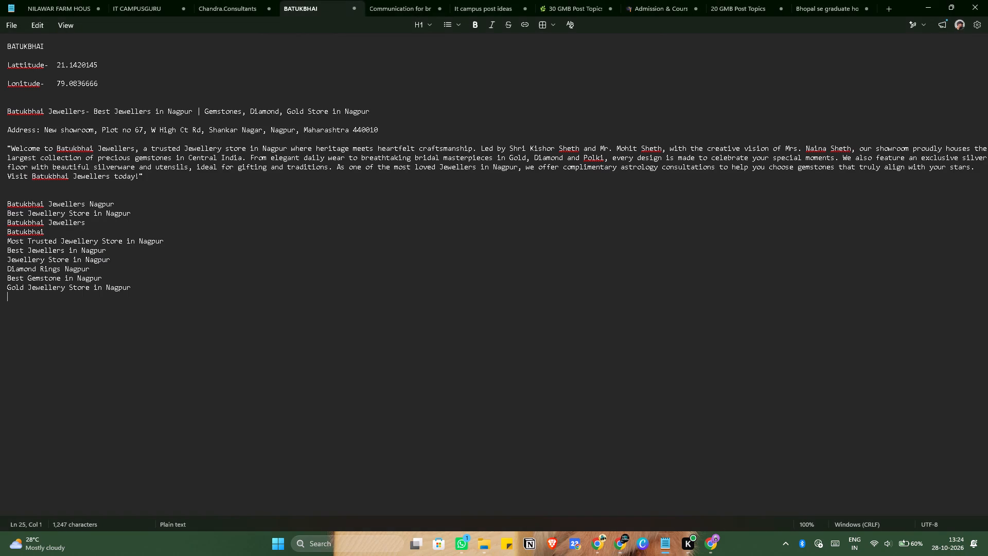
key(ctrl+v)
key(Return)
Copy the keyword Bridal Gold Sets in Nagpur from the PDF report to the next line of the Notepad keyword list.
key(alt+Tab)
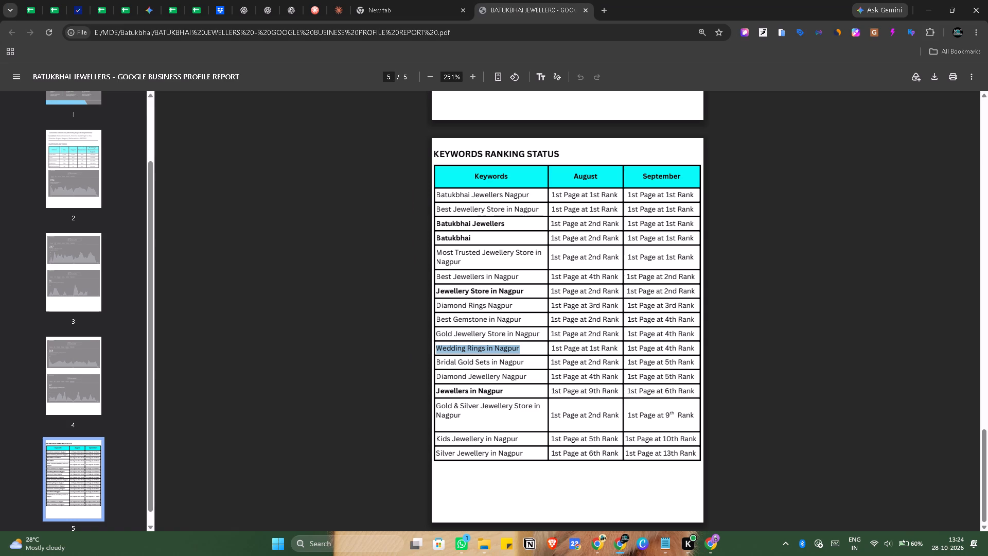
drag(437, 361, 527, 362)
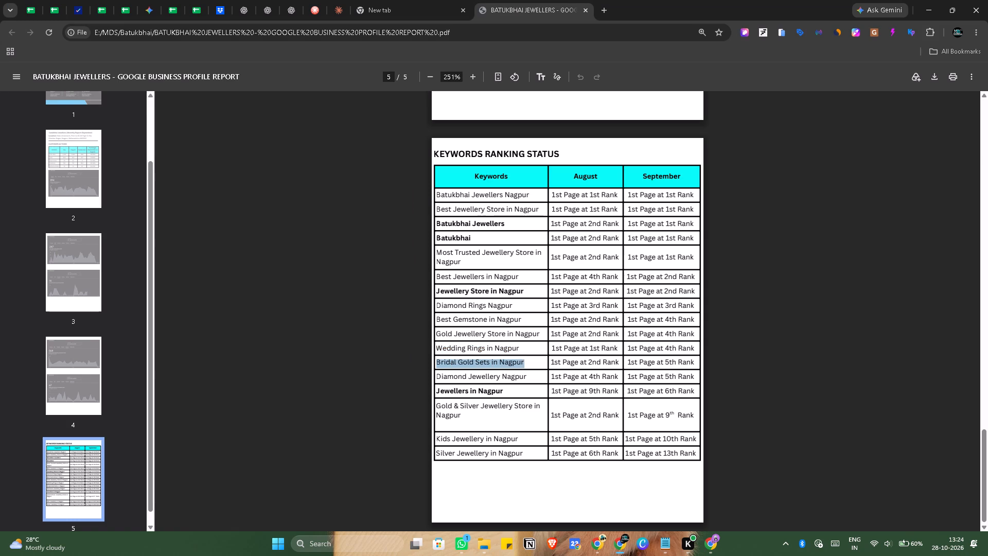
key(ctrl+c)
key(alt+Tab)
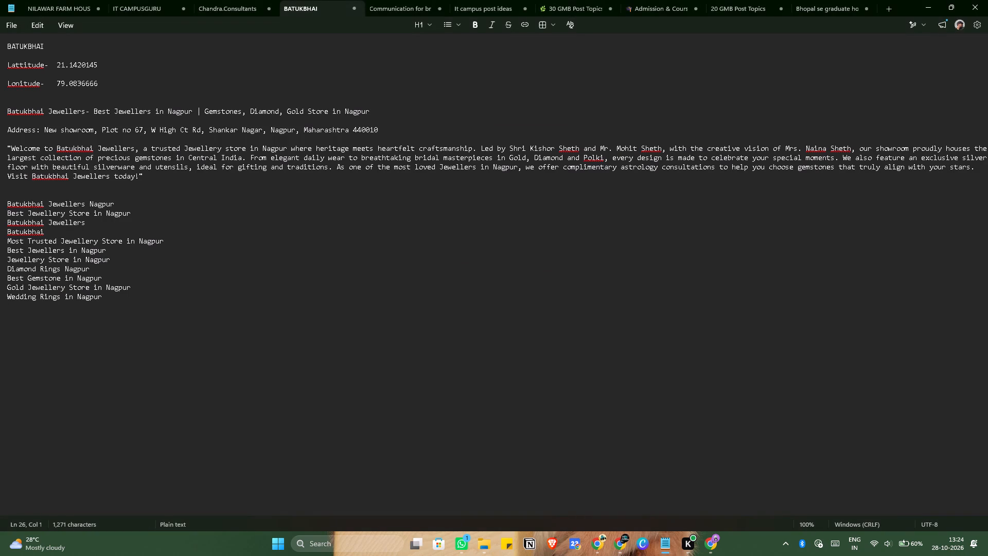
key(ctrl+v)
key(Return)
Copy the keyword Diamond Jewellery Nagpur from the PDF report to the next line of the Notepad keyword list.
key(alt+Tab)
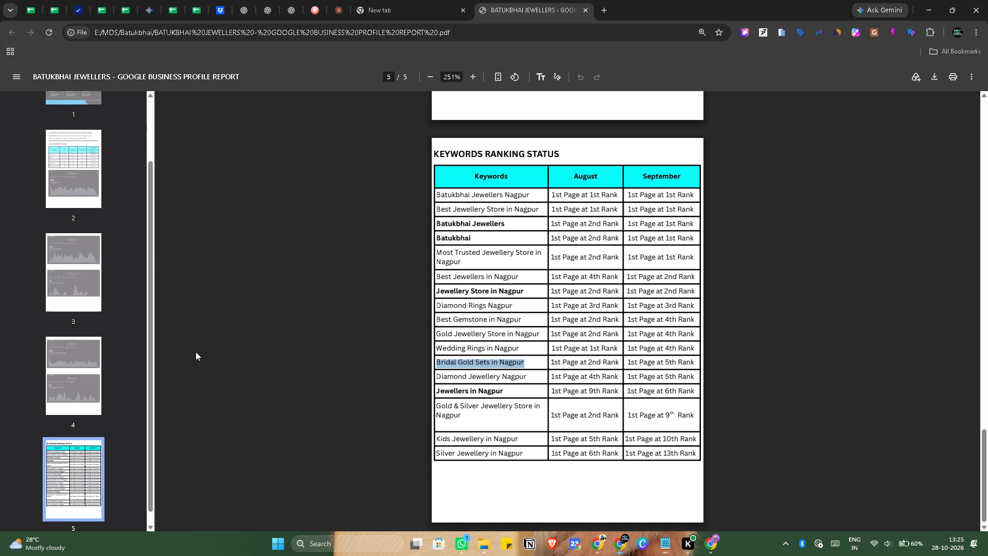
drag(437, 378, 528, 374)
key(ctrl+c)
key(alt+Tab)
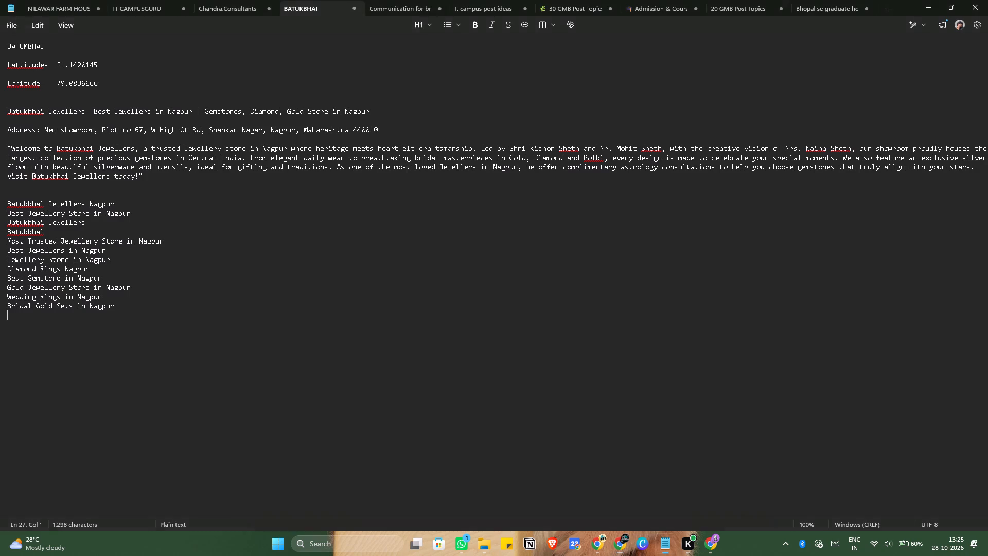
key(ctrl+v)
key(Return)
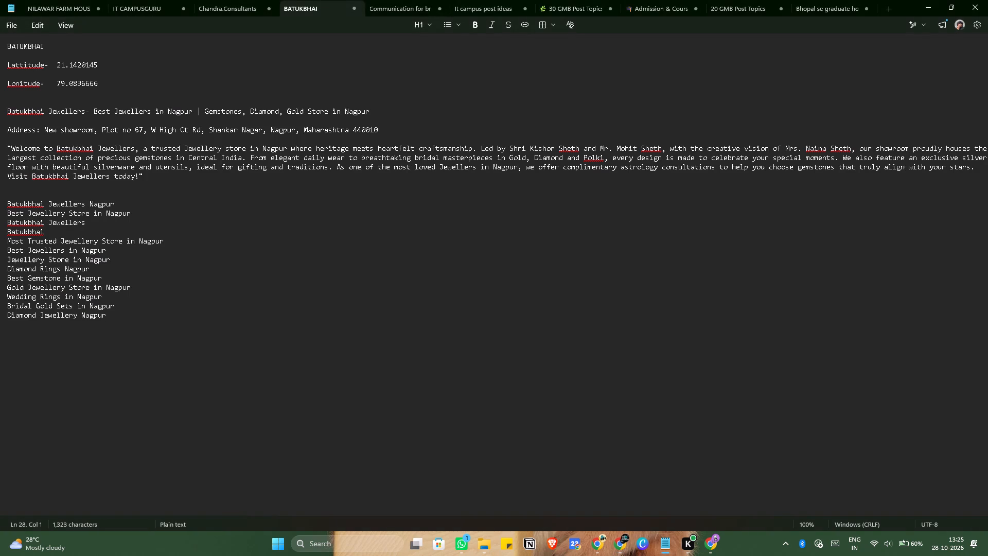
Copy the keyword Jewellers in Nagpur from the PDF report to the next line of the Notepad keyword list.
key(alt+Tab)
drag(437, 391, 462, 389)
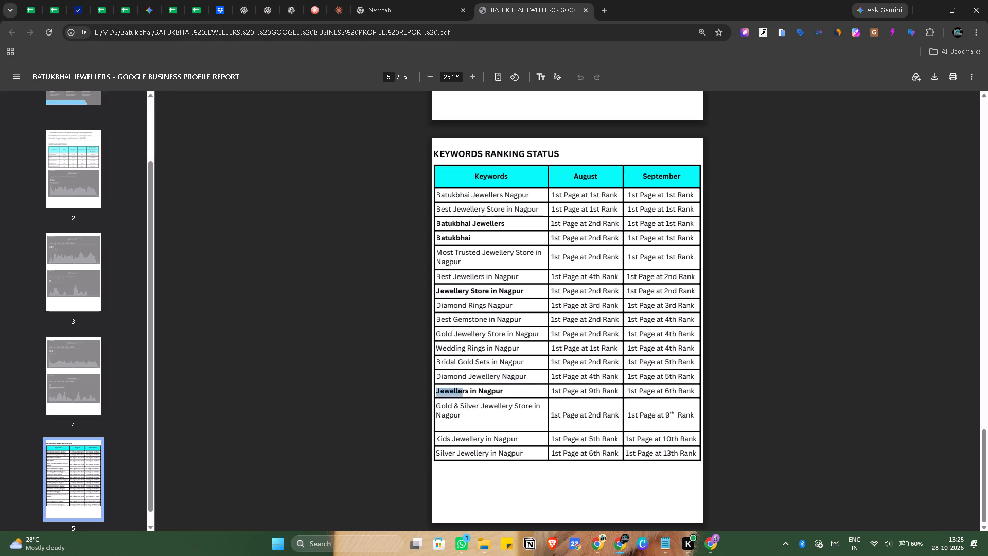
drag(462, 389, 505, 386)
key(ctrl+c)
key(alt+Tab)
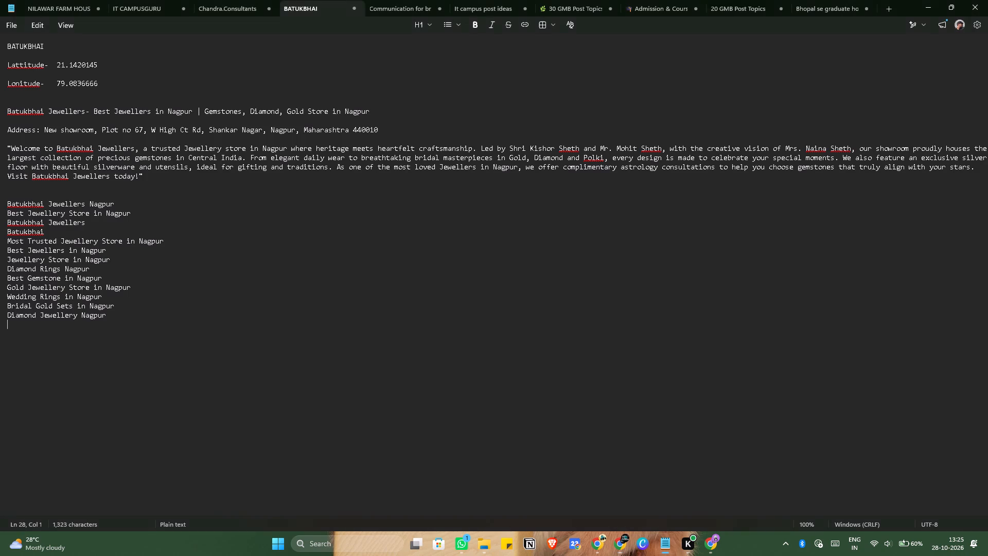
key(ctrl+v)
key(Return)
Copy the keyword Gold & Silver Jewellery Store in Nagpur from the PDF report to the next line of the Notepad keyword list.
key(alt+Tab)
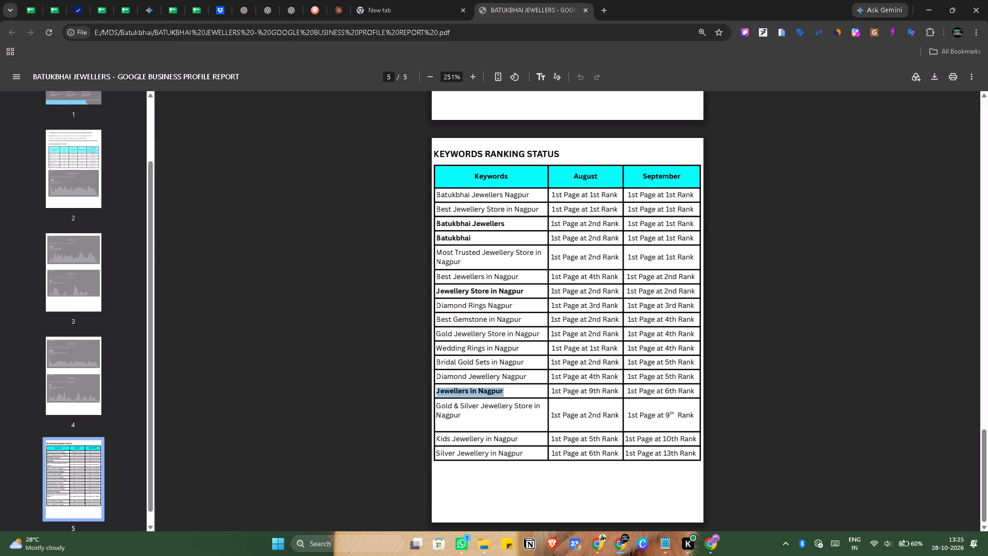
drag(436, 407, 465, 420)
key(ctrl+c)
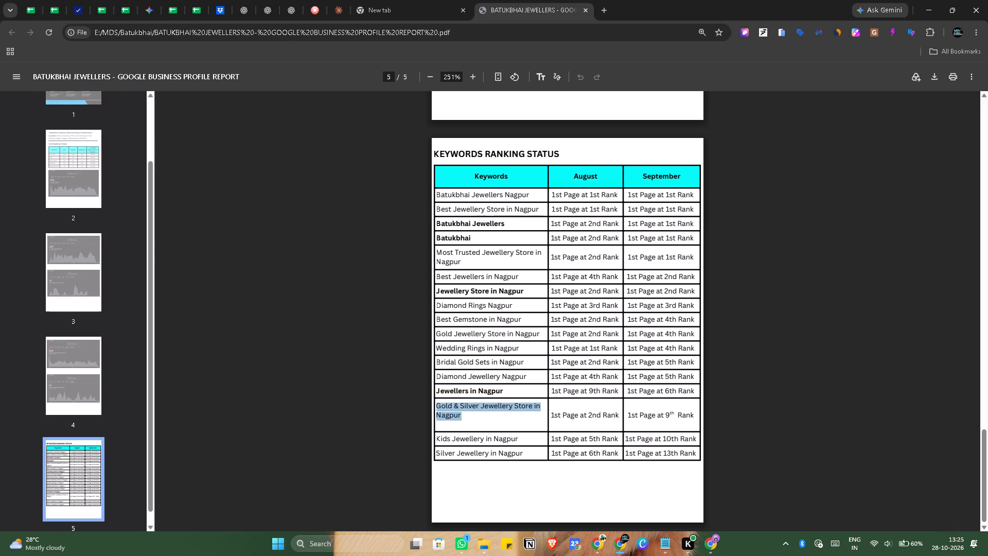
key(alt+Tab)
key(ctrl+v)
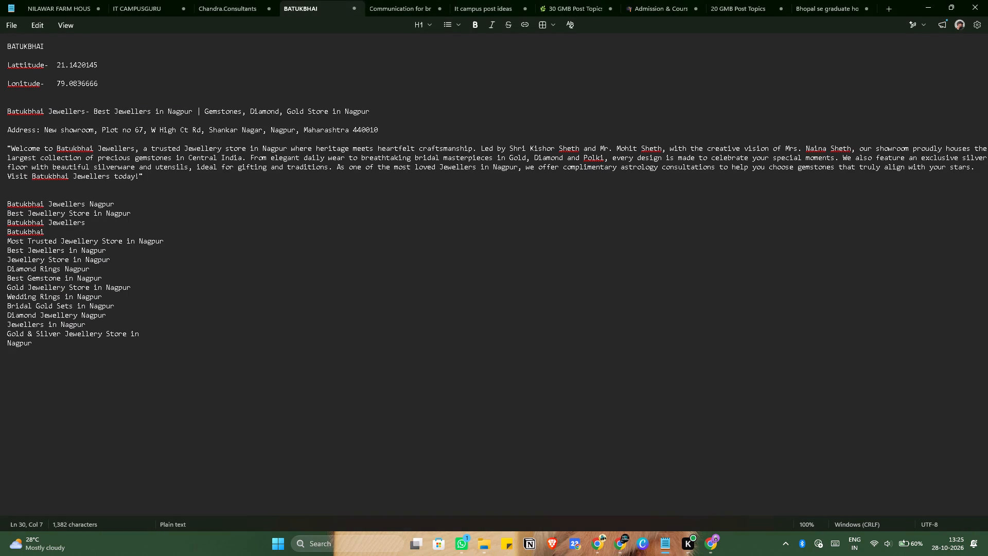
Join the split keyword Gold & Silver Jewellery Store in Nagpur into one line and start a new line below it.
key(Left)
key(Left)
key(Left)
key(Left)
key(Left)
key(Left)
key(BackSpace)
key(space)
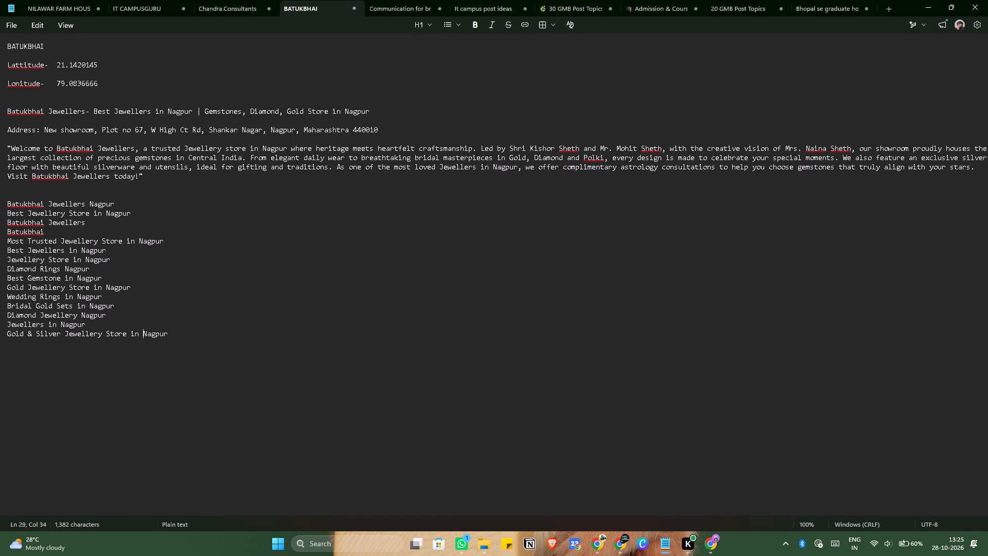
click(74, 352)
click(68, 346)
click(68, 346)
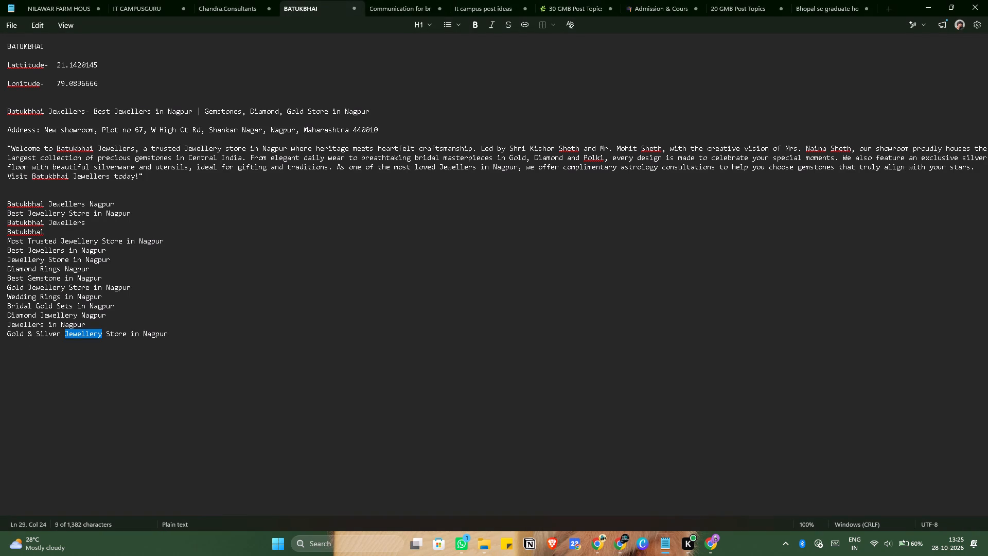
click(188, 336)
key(Return)
Copy the keyword Kids Jewellery in Nagpur from the PDF report to the next line of the Notepad keyword list.
key(alt+Tab)
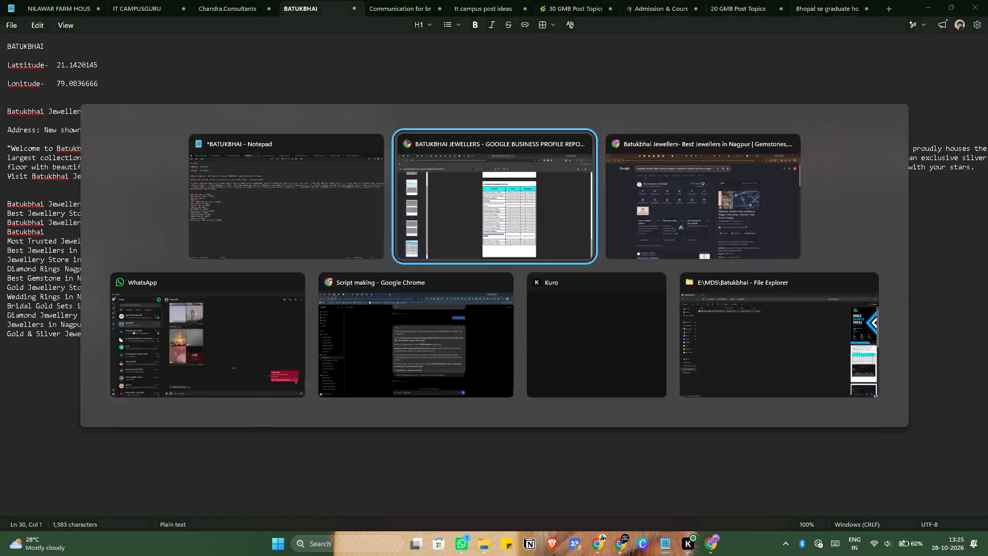
drag(436, 440, 504, 436)
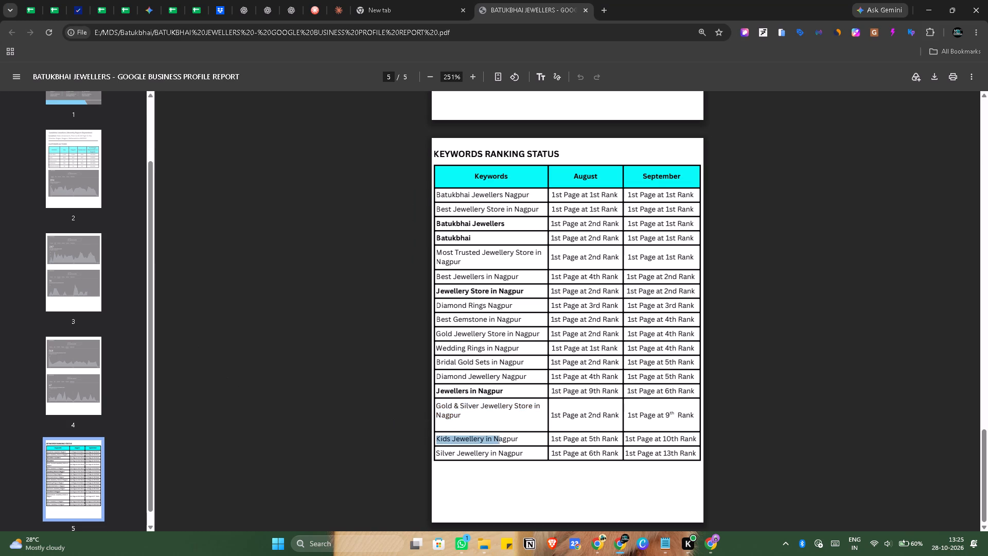
drag(504, 436, 528, 437)
key(ctrl+c)
key(alt+Tab)
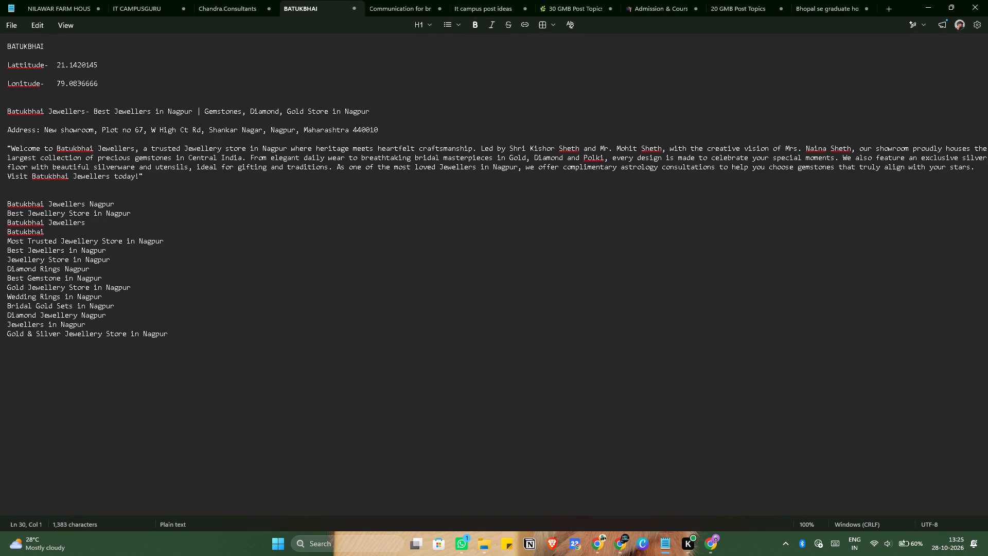
key(ctrl+v)
key(Return)
Copy the keyword Silver Jewellery in Nagpur from the PDF report to the last line of the Notepad keyword list.
key(alt+Tab)
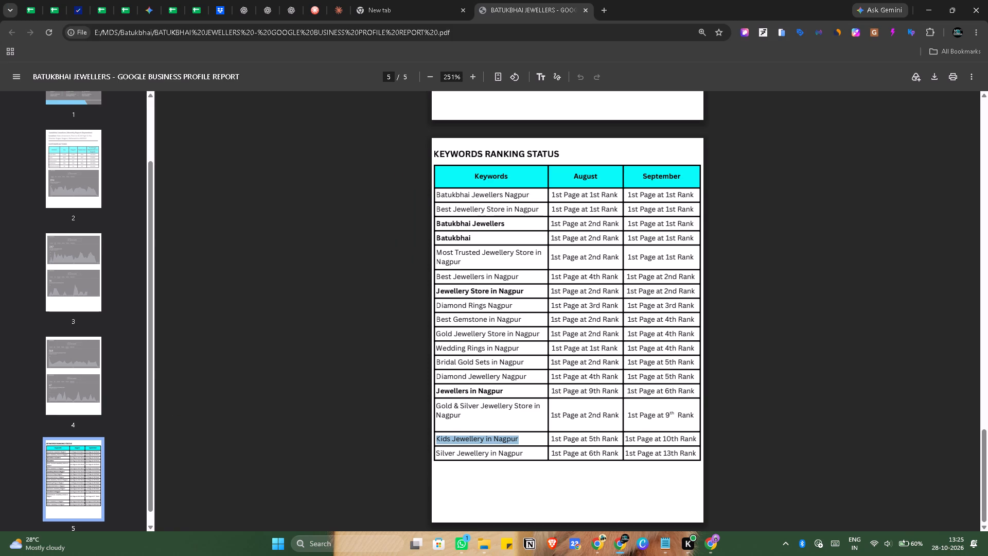
drag(437, 451, 527, 450)
key(ctrl+c)
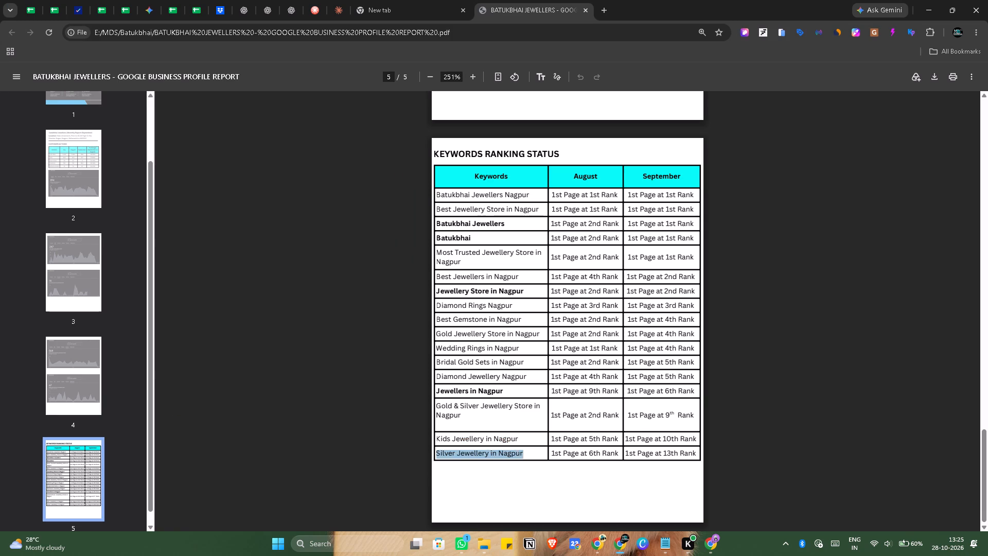
key(alt+Tab)
key(ctrl+v)
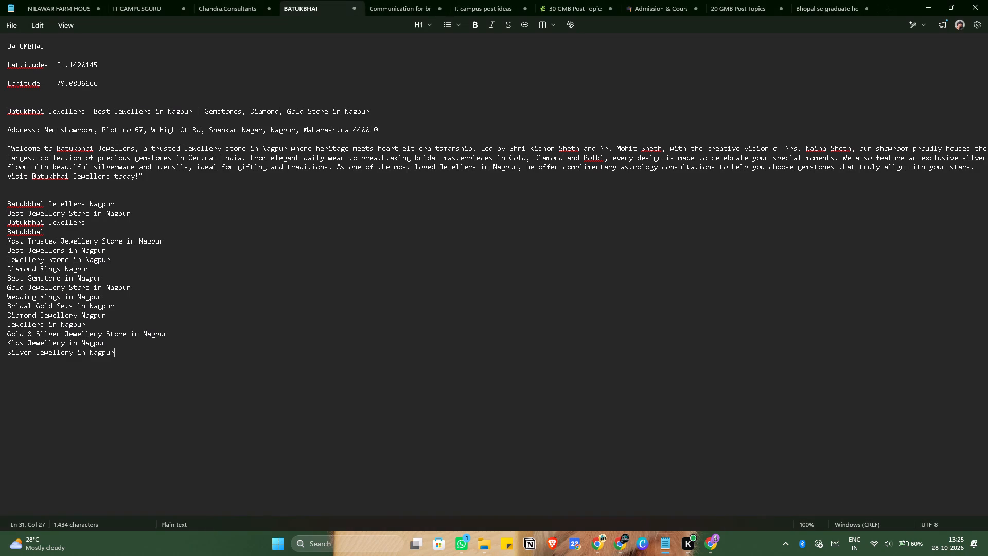
Check the end of the PDF report for any further keywords after the ranking table.
key(alt+Tab)
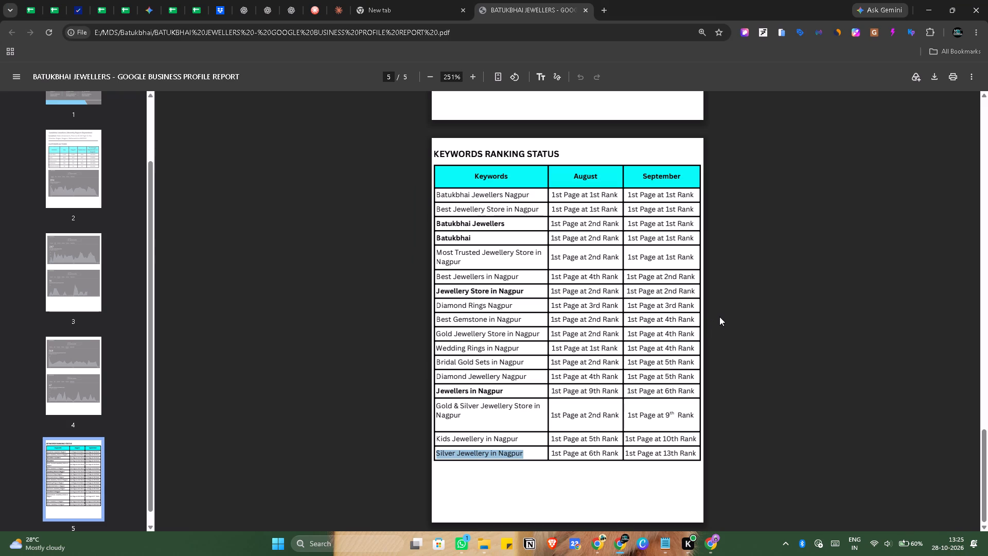
scroll(720, 317, down, 6)
click(762, 350)
scroll(762, 349, down, 6)
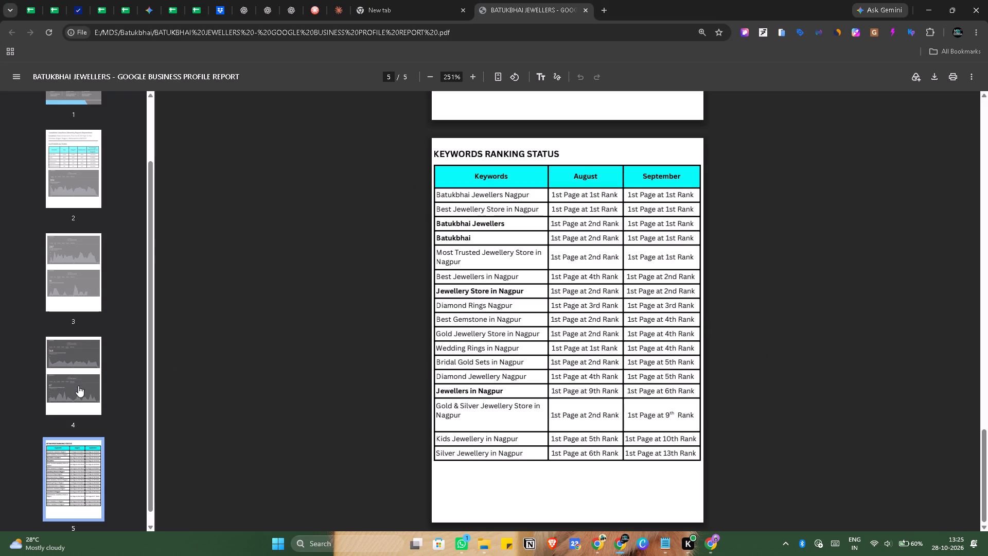
scroll(118, 424, down, 4)
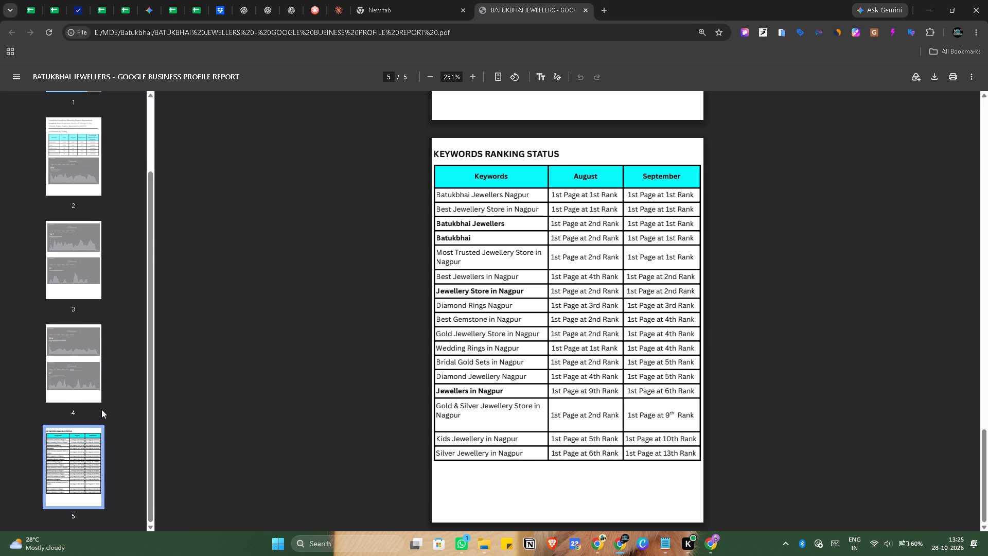
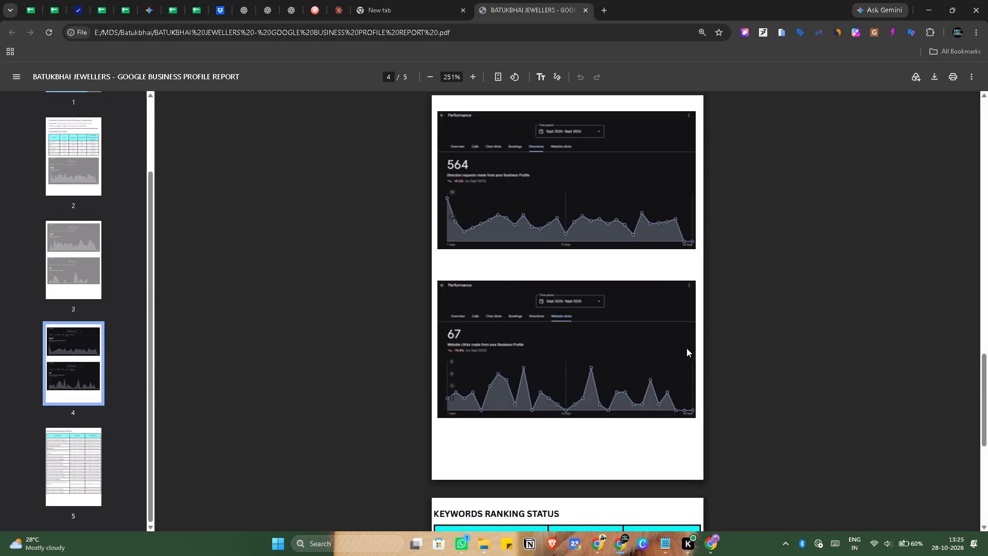
Look back through the earlier pages of the PDF report up to its cover page.
scroll(719, 361, up, 5)
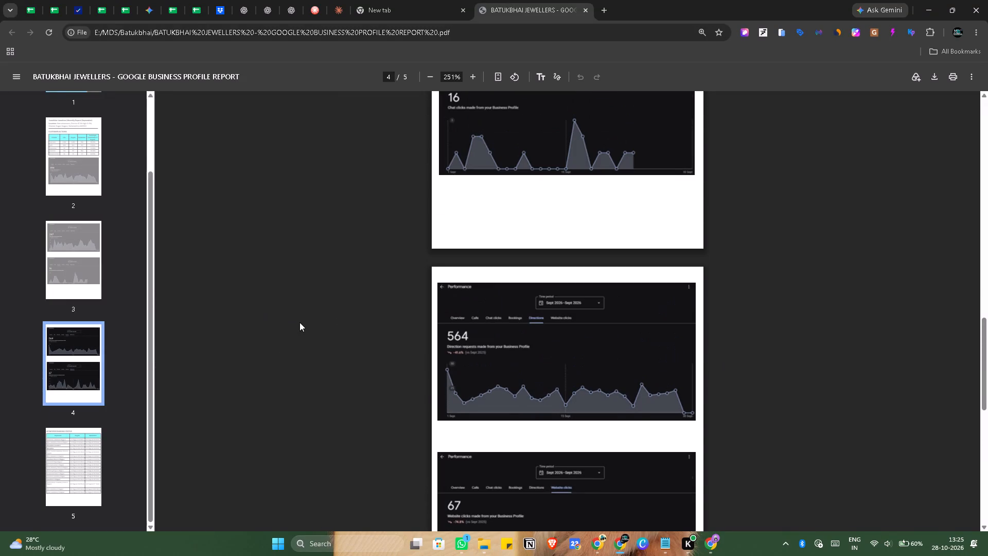
scroll(300, 324, up, 5)
click(89, 167)
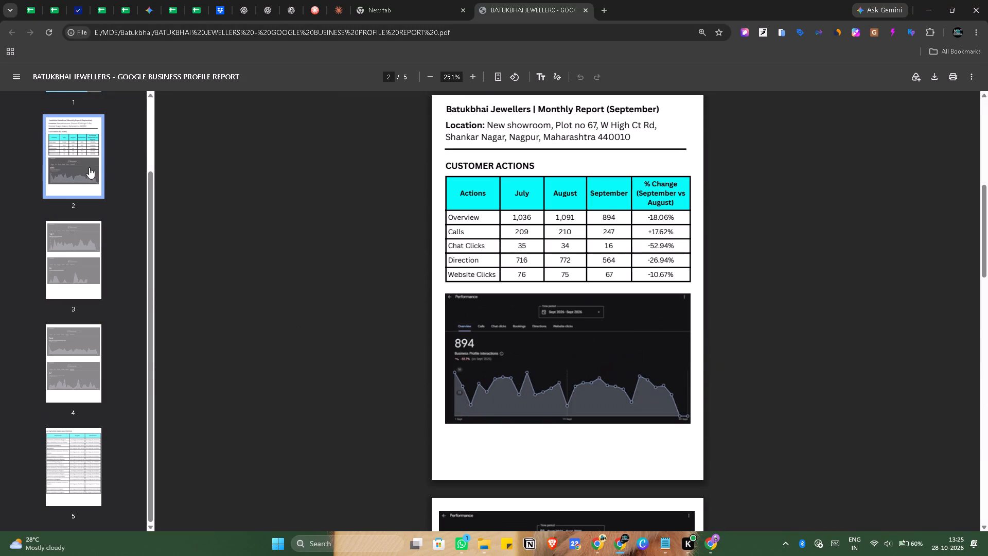
scroll(323, 391, up, 5)
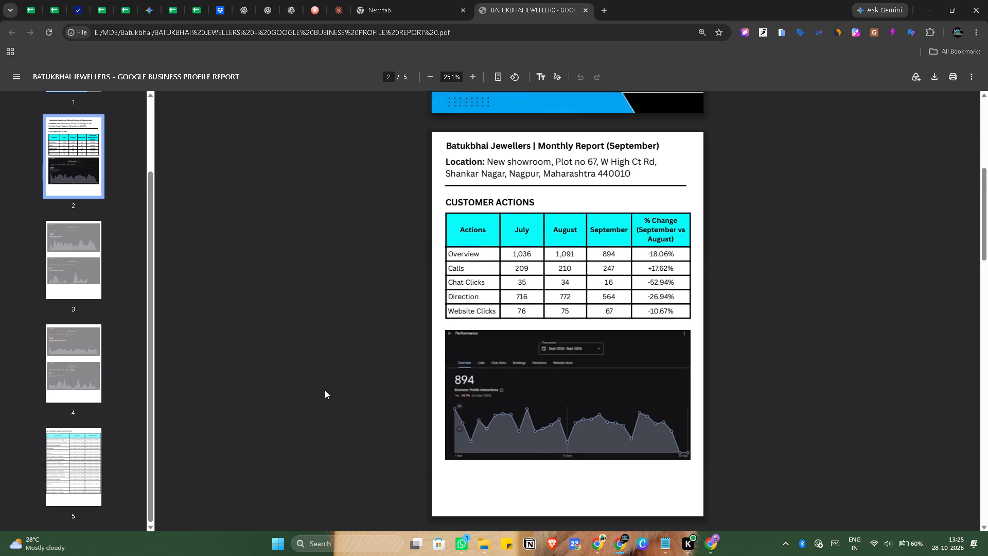
scroll(325, 390, up, 10)
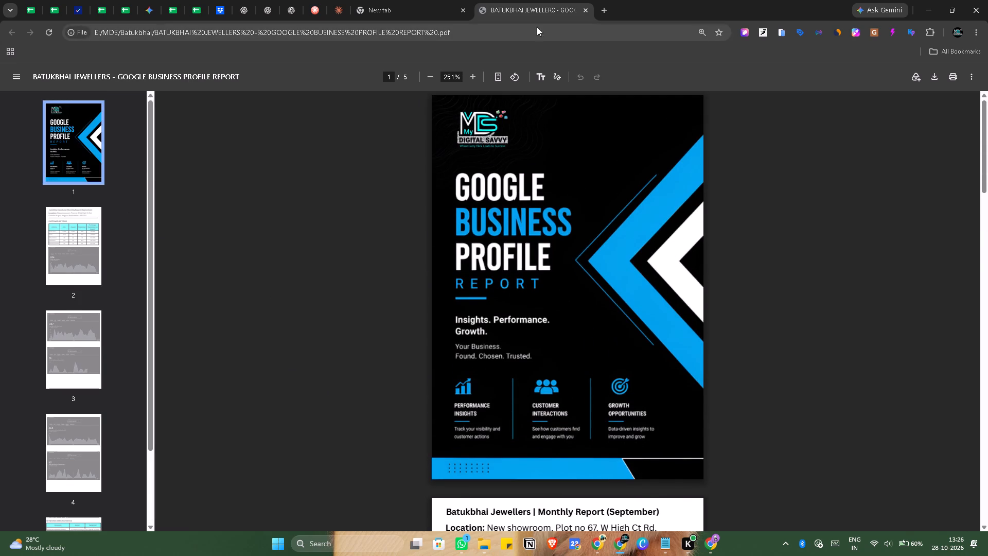
In Dropbox, go from clients data to the Batukbhai Jewellers folder and open its GMB Photos subfolder.
click(389, 11)
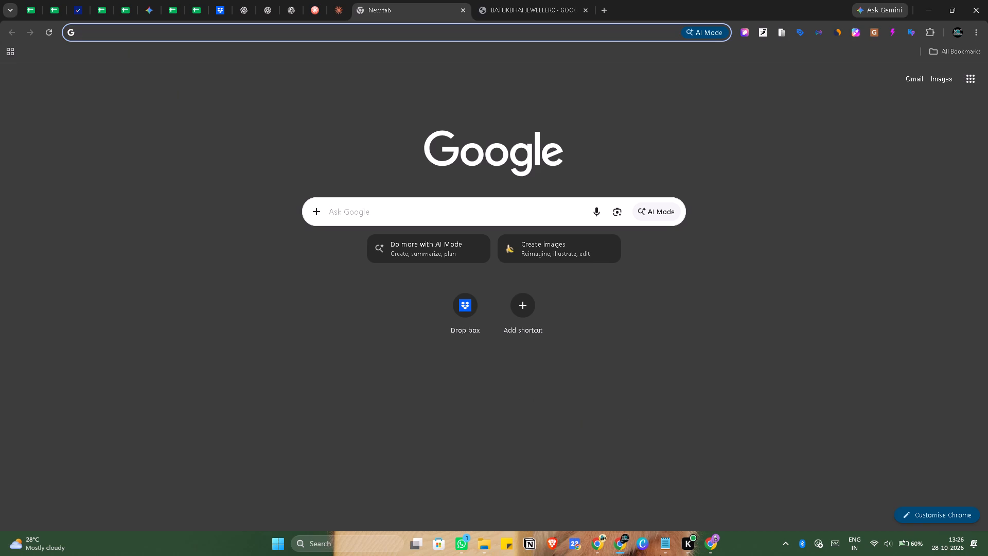
click(623, 541)
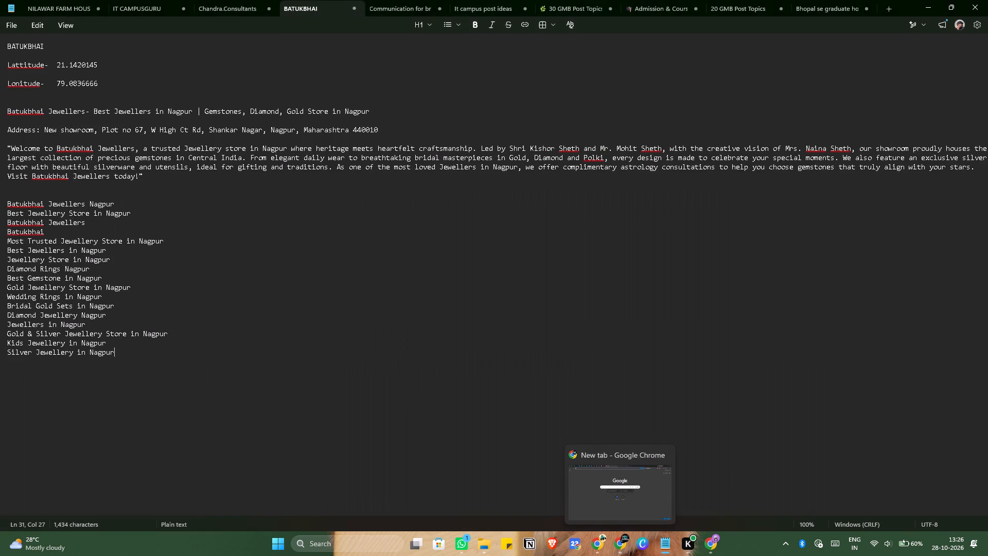
click(619, 538)
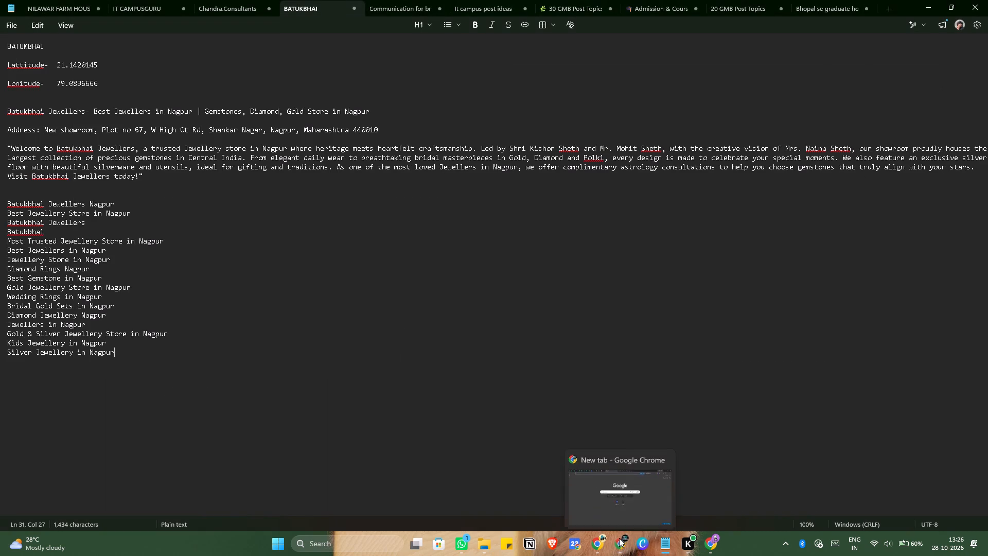
click(221, 5)
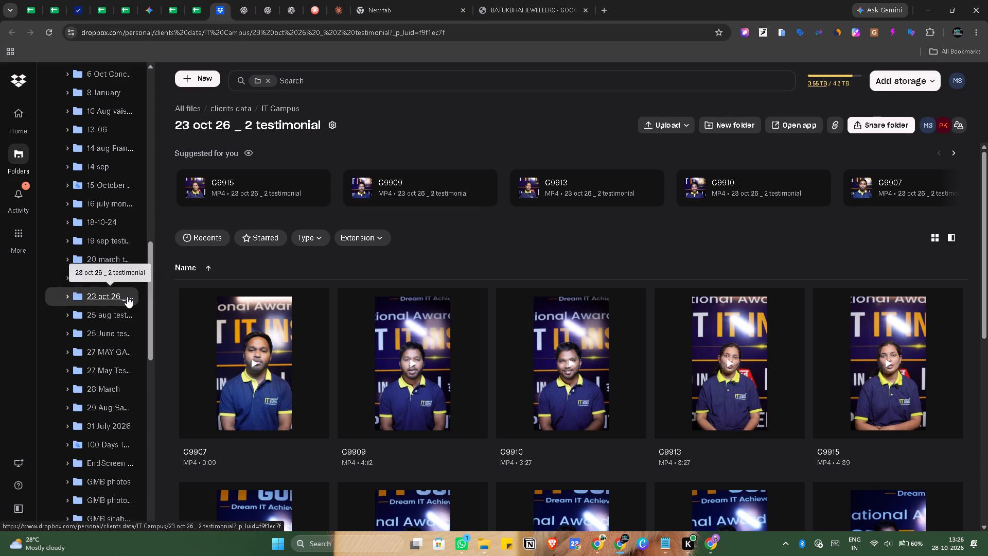
click(233, 109)
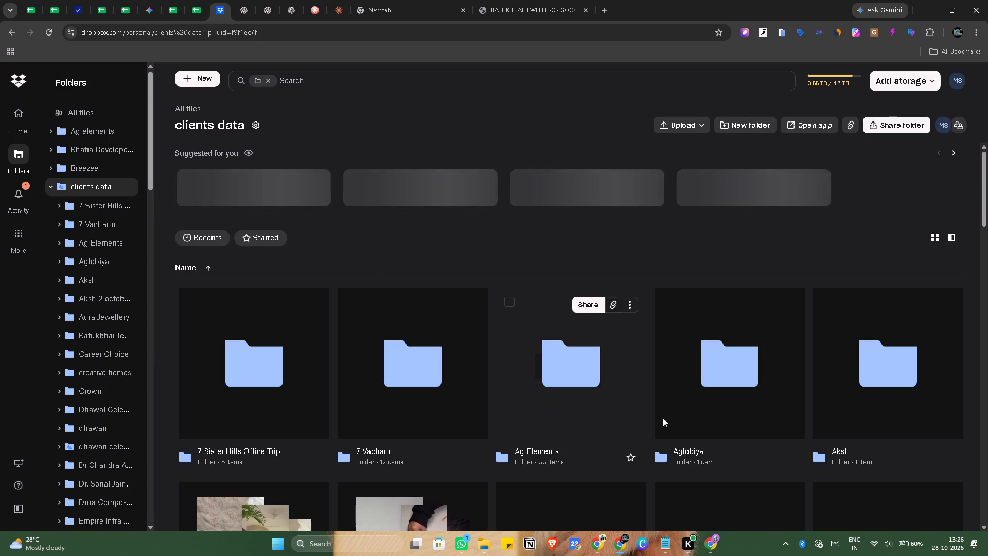
scroll(751, 325, down, 6)
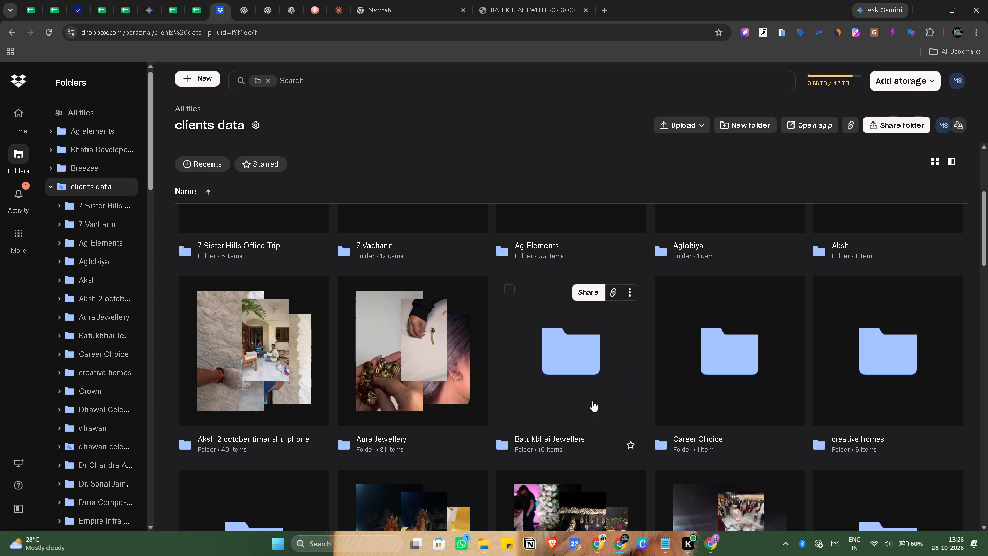
scroll(602, 390, down, 2)
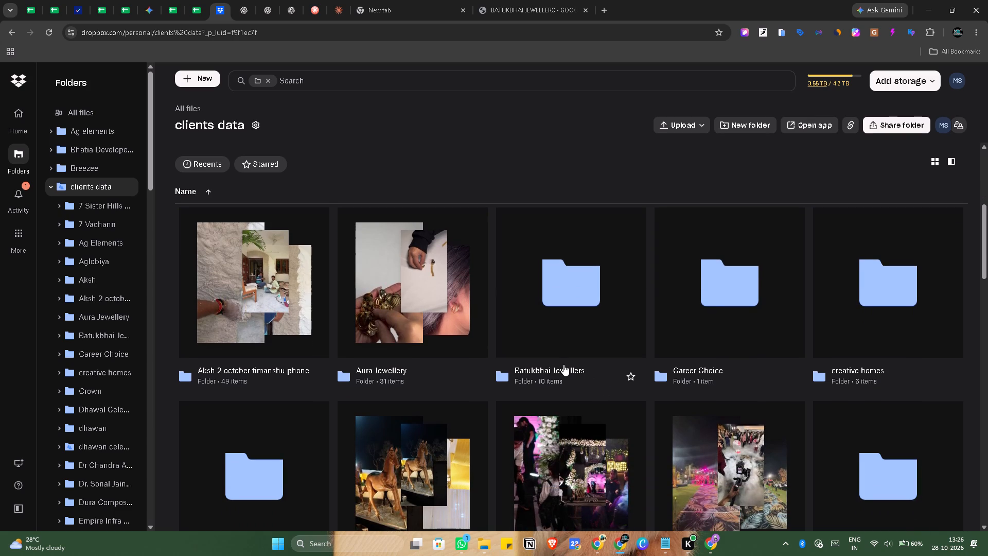
click(564, 370)
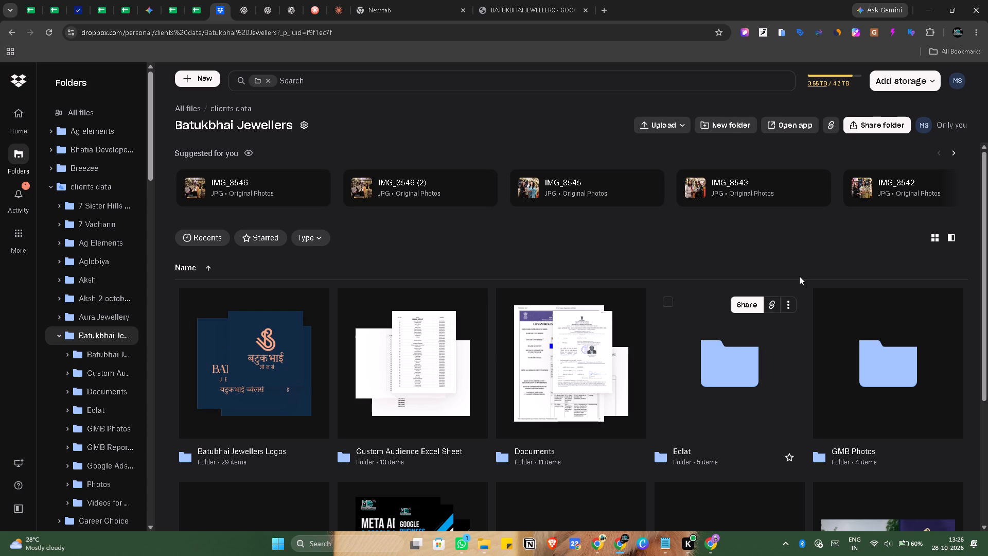
scroll(799, 274, down, 7)
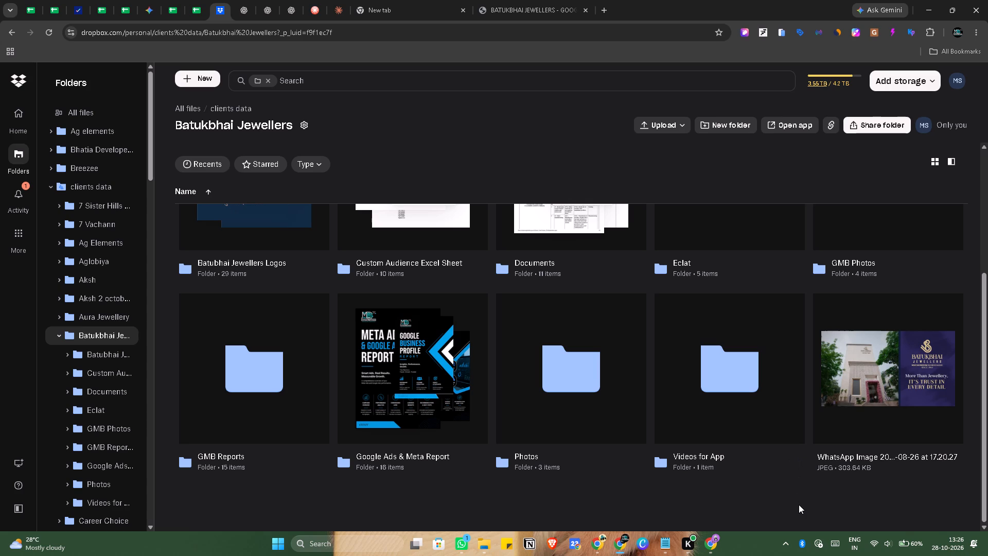
scroll(799, 505, up, 2)
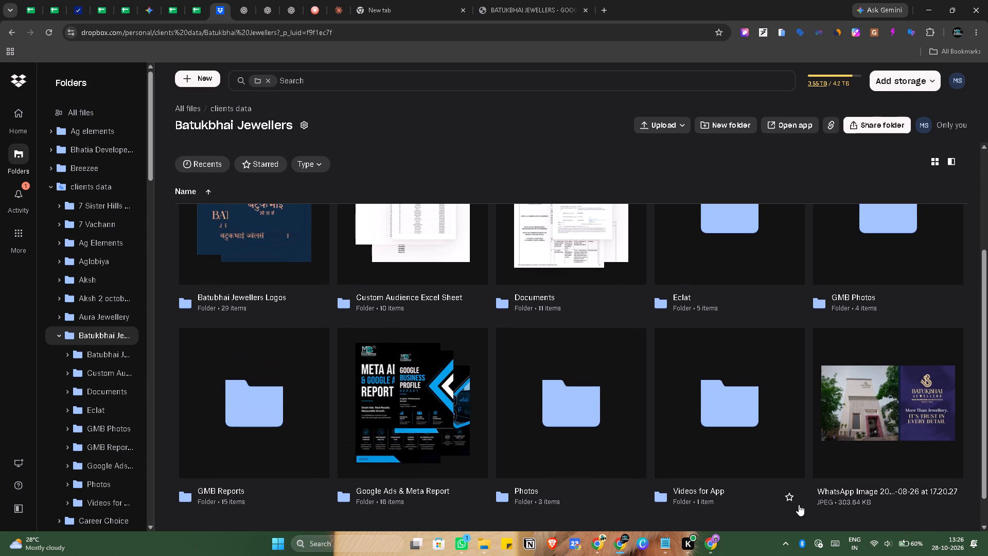
click(848, 332)
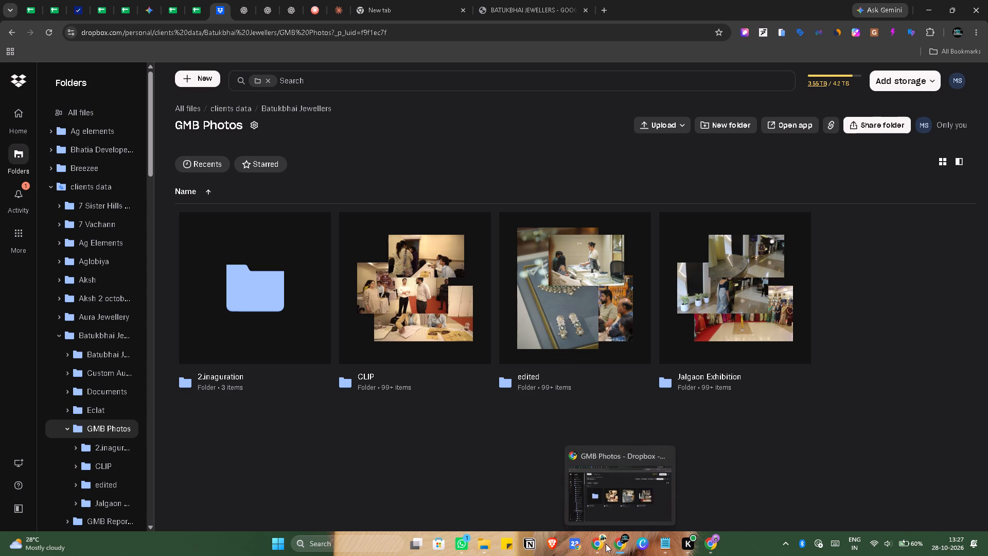
Switch to the other Chrome profile's window and bring up the Money Robot SEO Campaigns page.
click(710, 533)
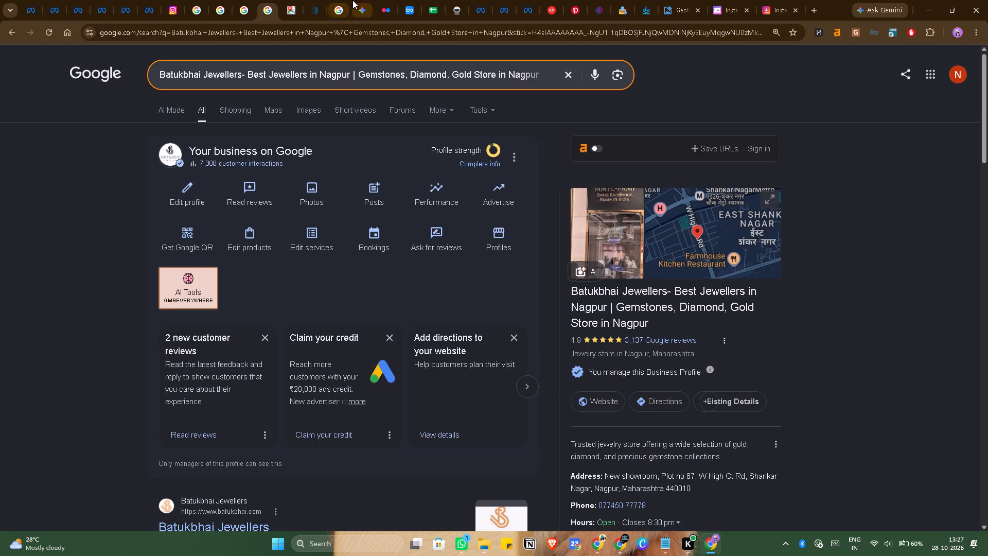
click(458, 5)
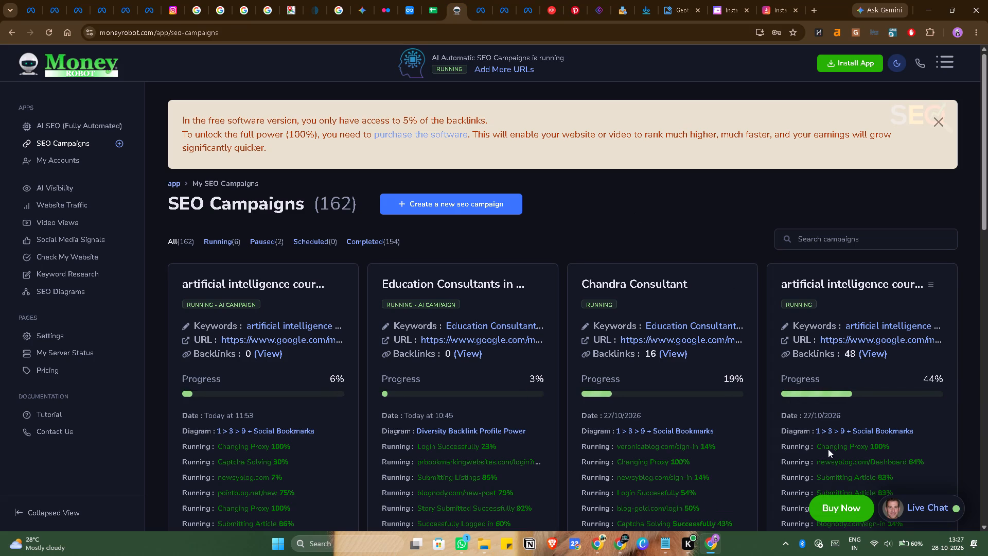
Lower the system volume and reduce the screen brightness in the Windows quick settings.
click(896, 531)
click(887, 555)
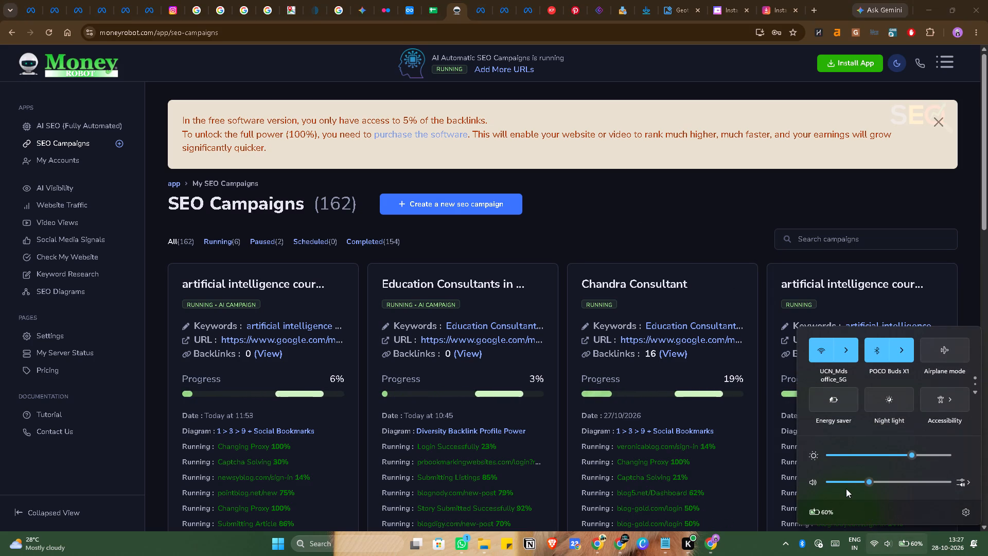
click(843, 484)
click(845, 485)
click(852, 487)
click(836, 459)
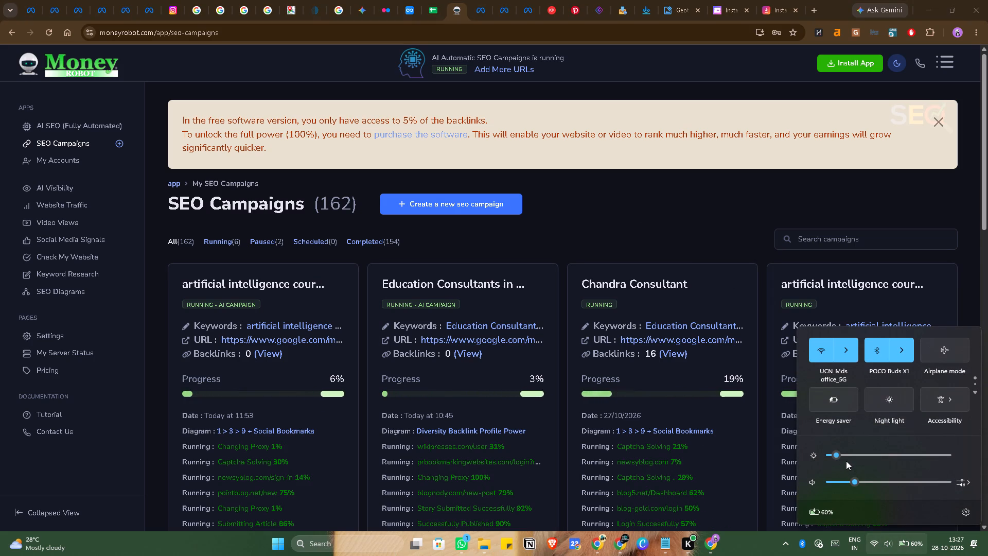
click(846, 461)
click(851, 455)
drag(855, 457, 856, 457)
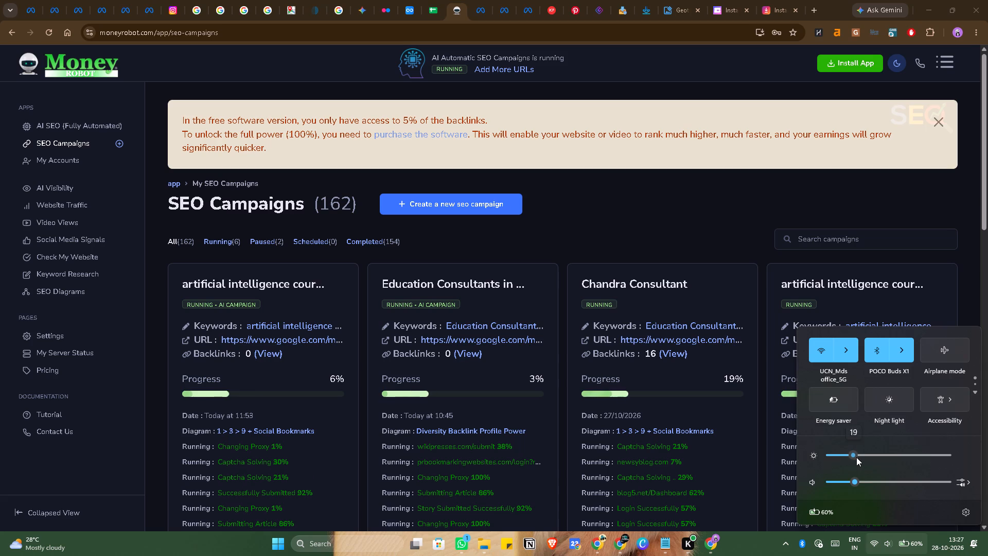
drag(856, 457, 862, 460)
click(889, 549)
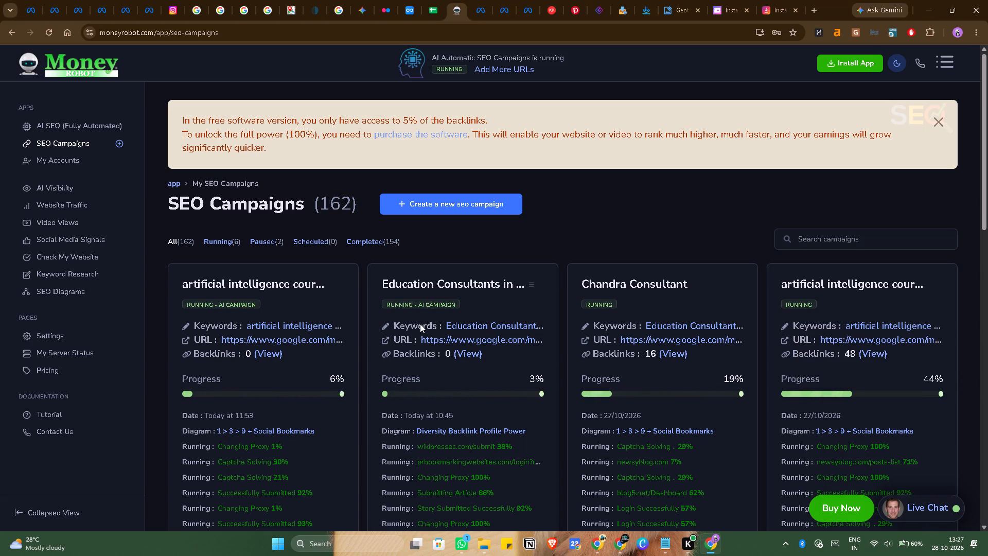
Go from the SEO campaigns overview to AI Visibility and start adding new URLs, ready for entry in the URL field.
scroll(543, 203, down, 5)
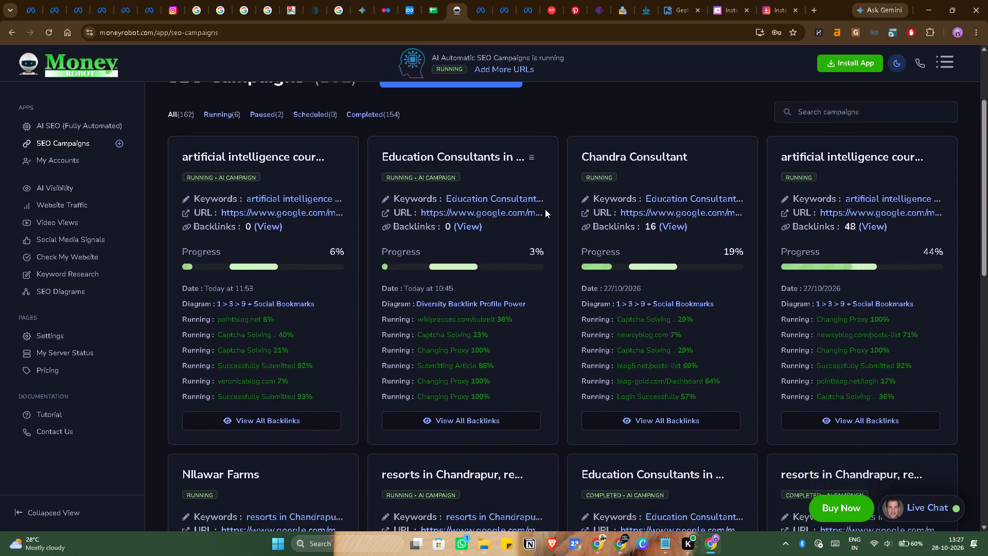
scroll(545, 209, down, 1)
scroll(521, 324, up, 4)
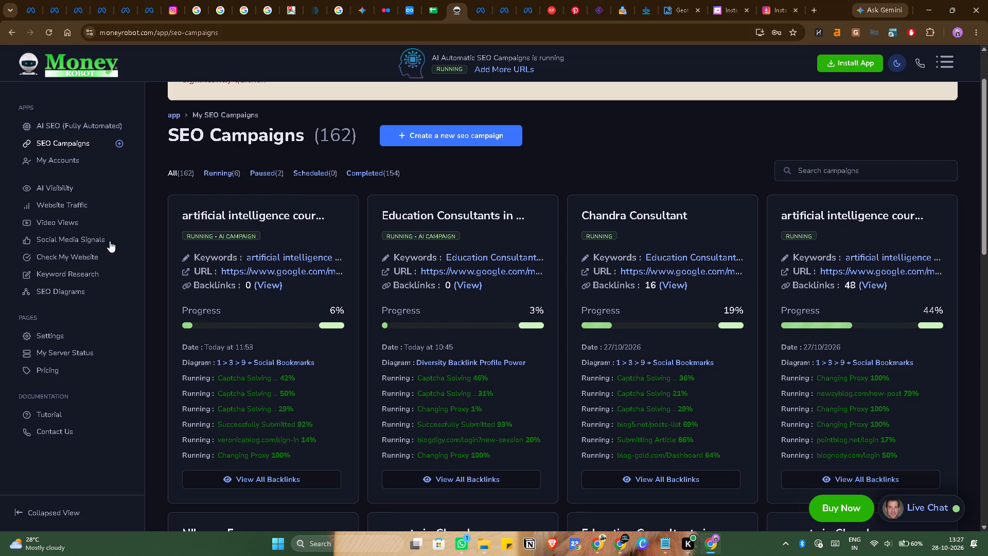
click(52, 189)
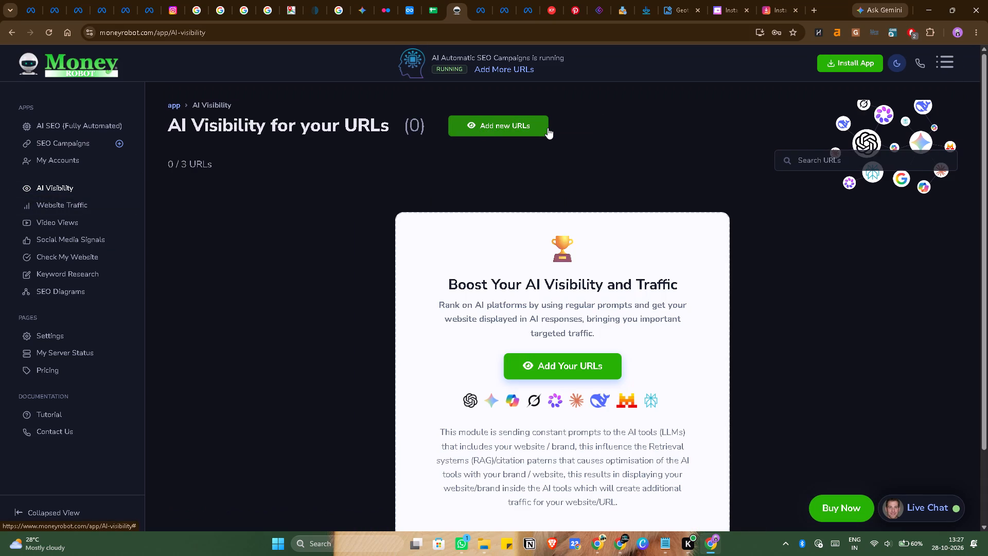
click(548, 128)
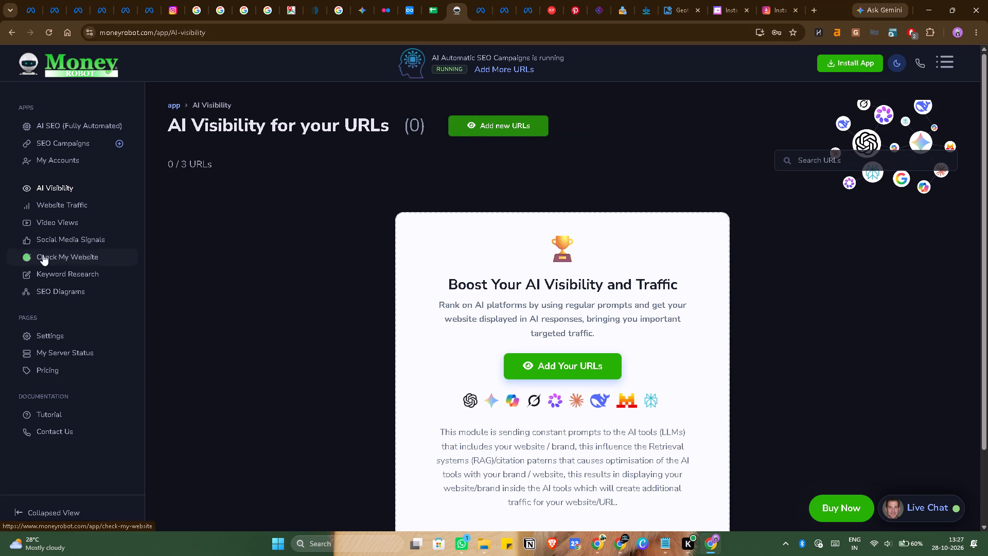
click(482, 131)
click(440, 256)
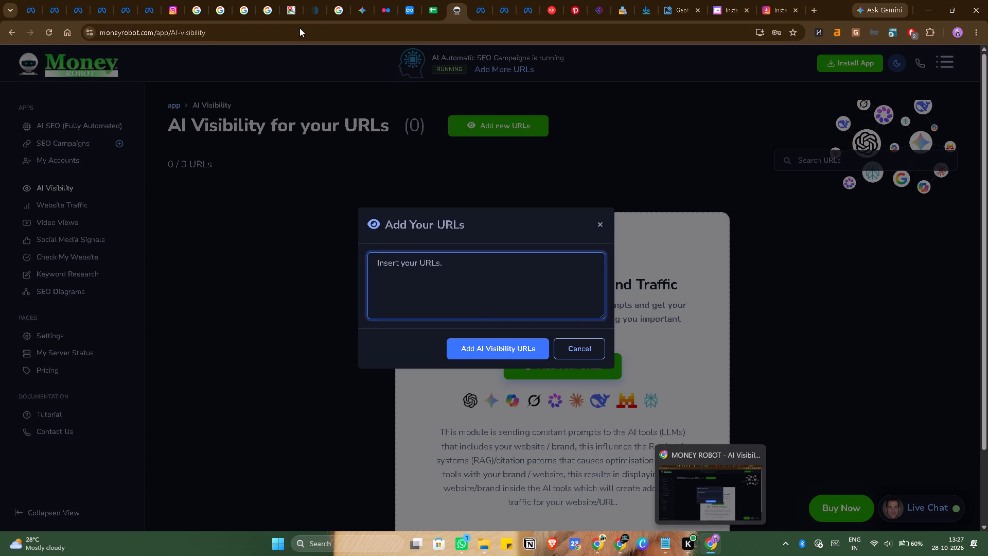
Open the Google Maps directions for Batukbhai Jewellers from its Google search listing and copy the page's full link.
click(270, 13)
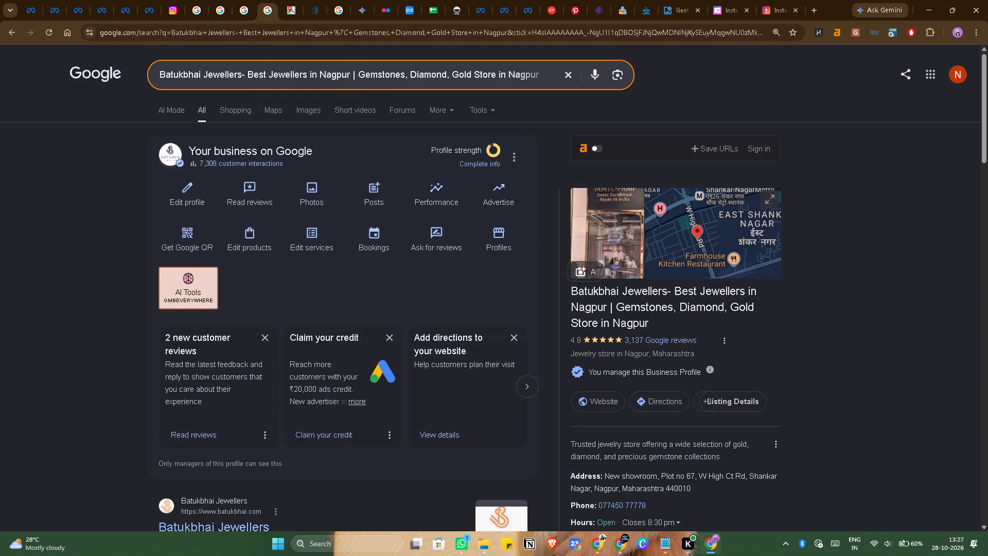
click(661, 403)
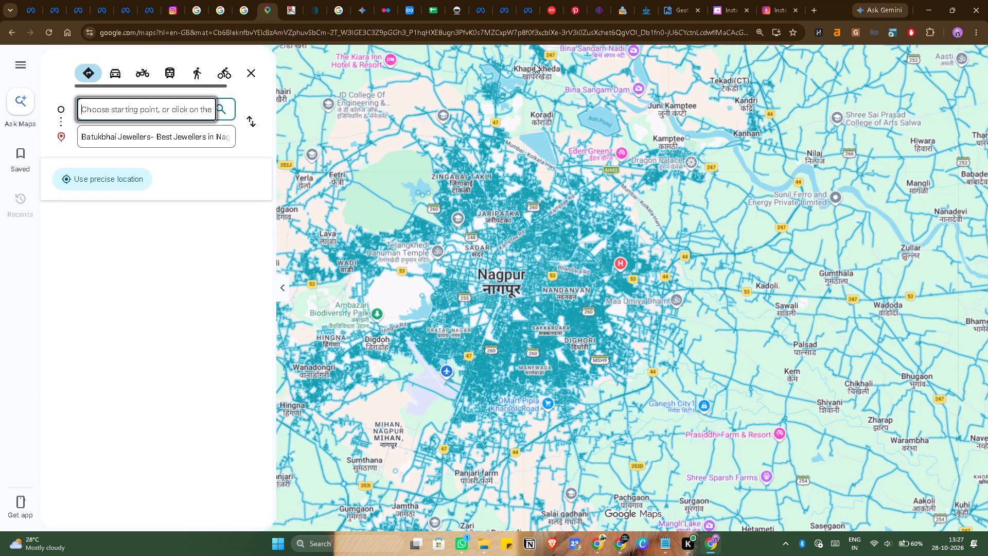
double_click(527, 33)
click(527, 33)
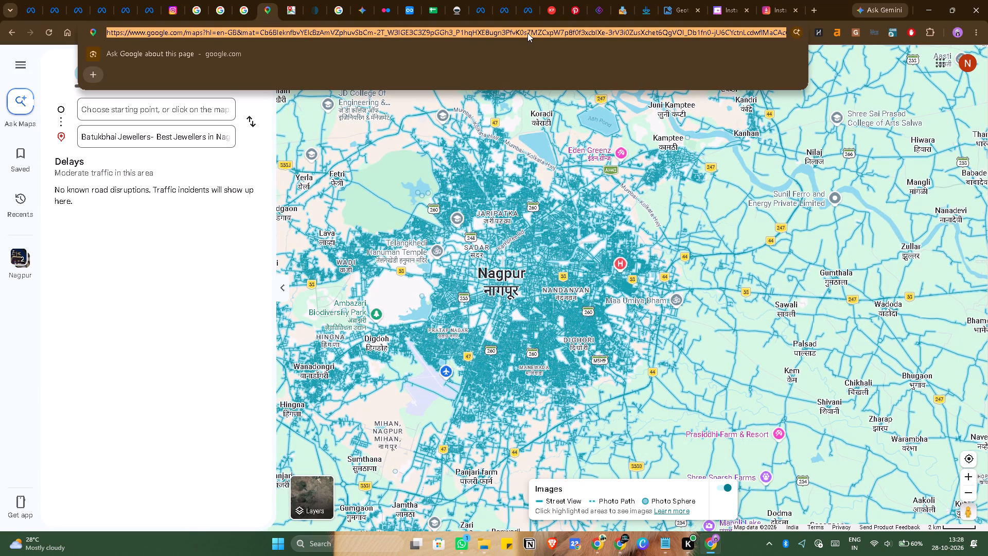
key(ctrl+c)
Add the copied Batukbhai Jewellers Google Maps link to Money Robot's AI Visibility URLs.
key(alt+Tab)
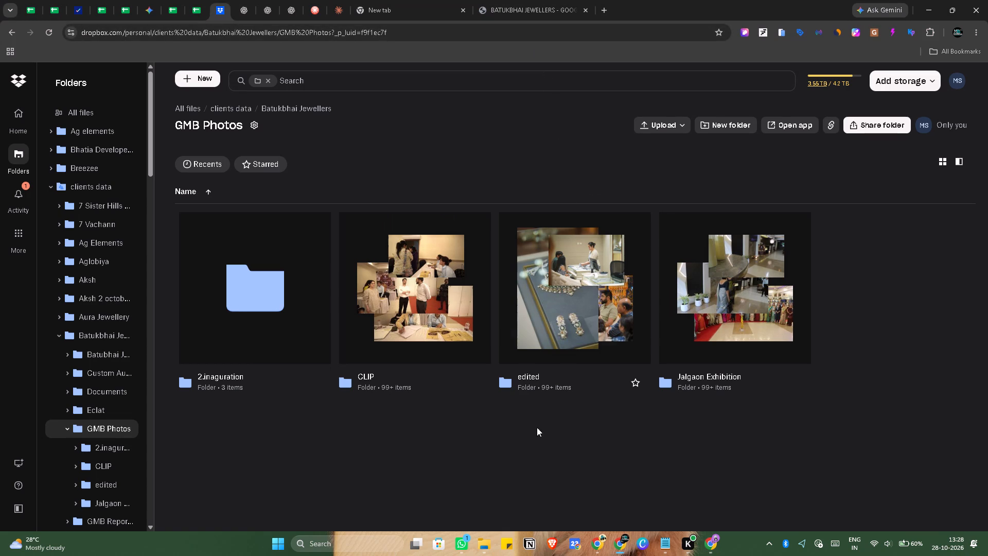
click(710, 551)
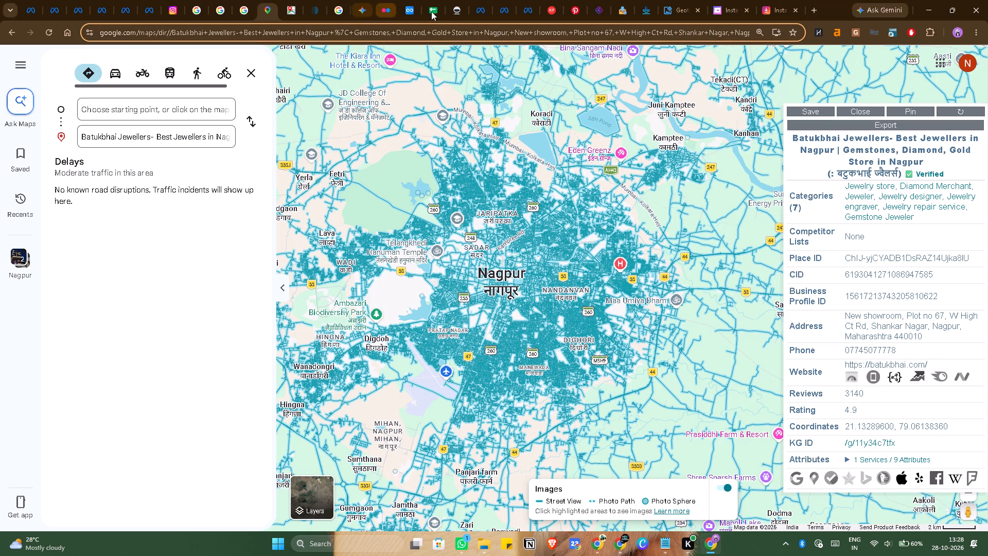
click(463, 14)
click(427, 272)
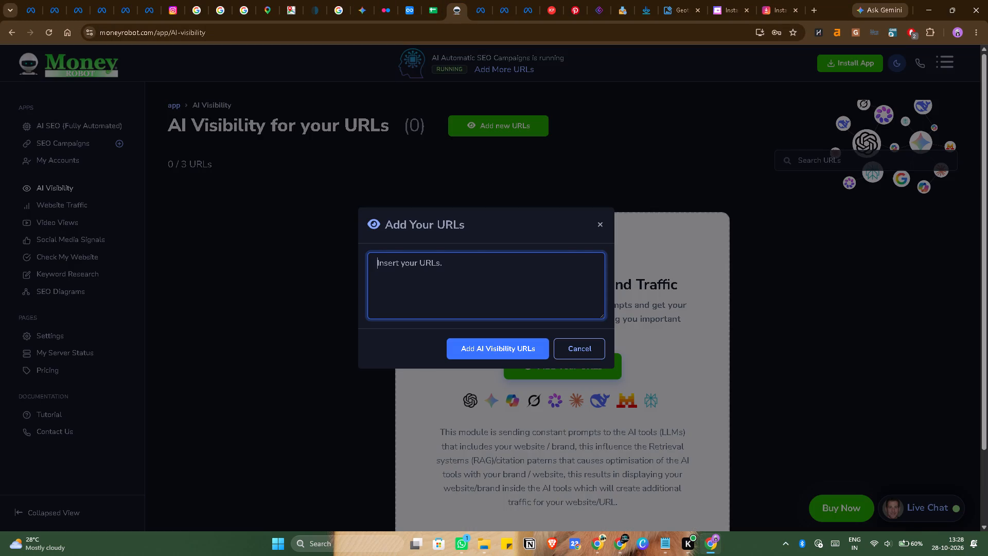
key(ctrl+v)
click(484, 352)
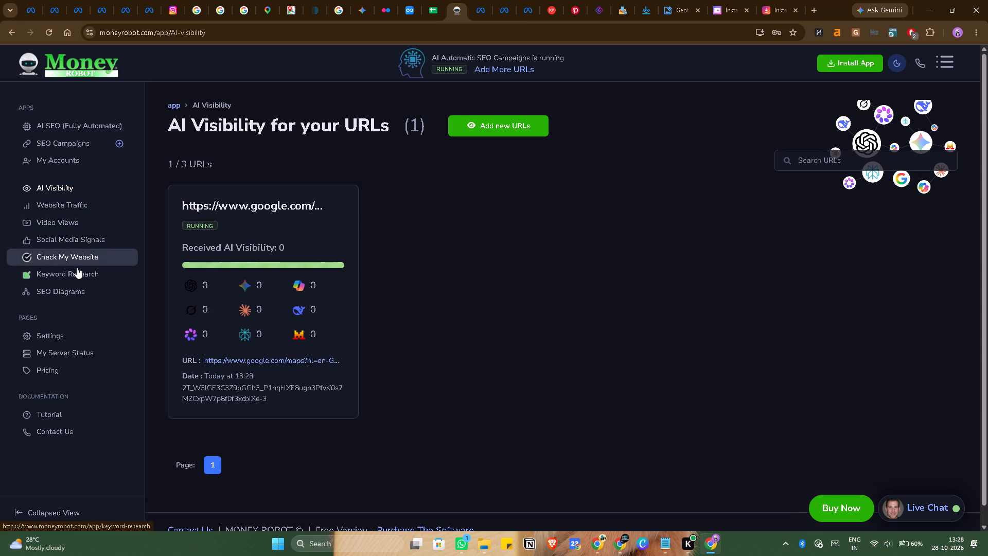
Start a new AI SEO (Fully Automated) entry and insert the copied Batukbhai Jewellers Maps link as its URL.
click(72, 146)
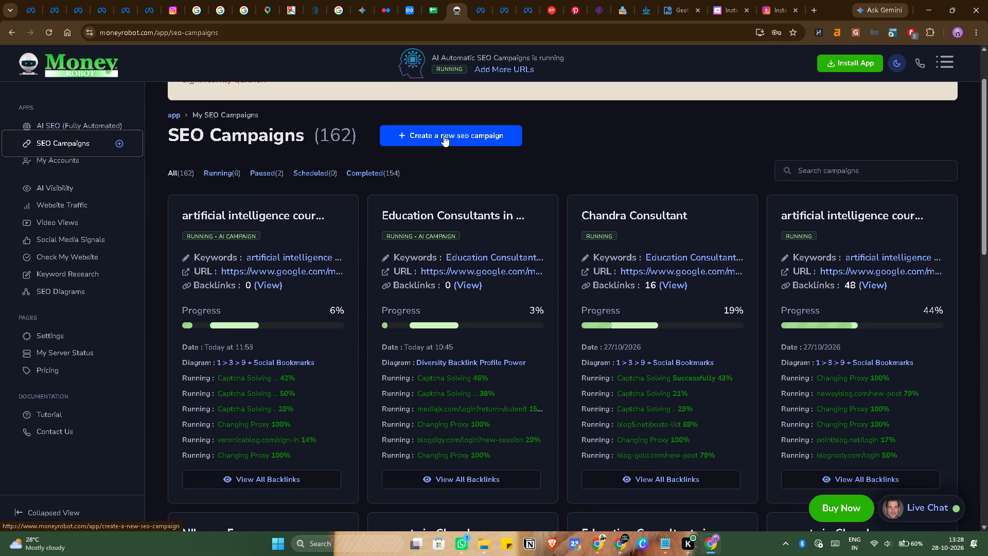
click(68, 128)
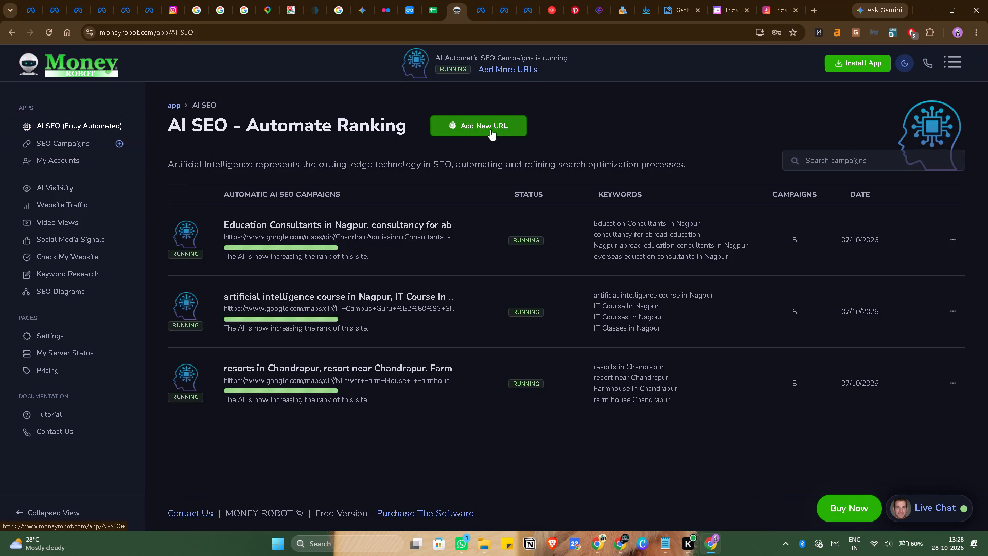
click(490, 129)
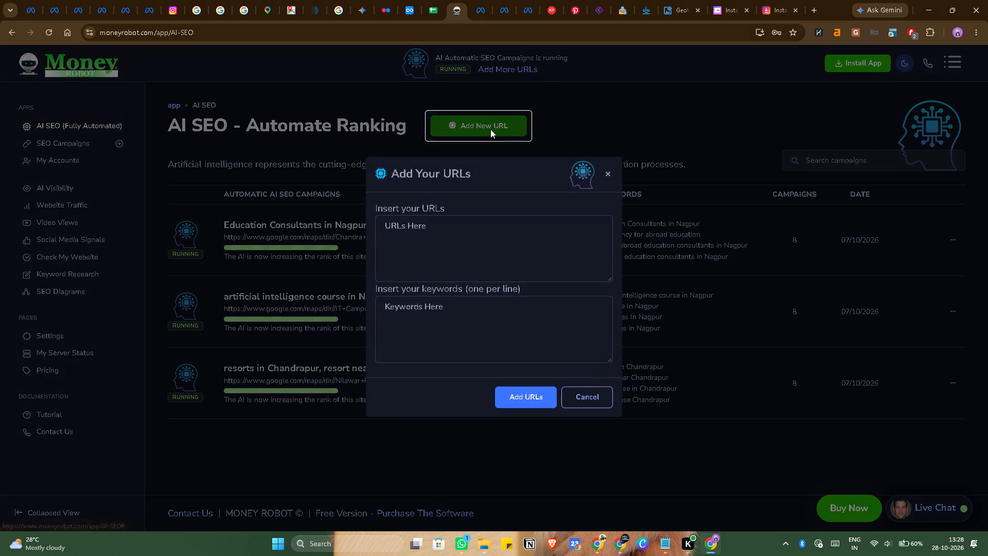
click(442, 239)
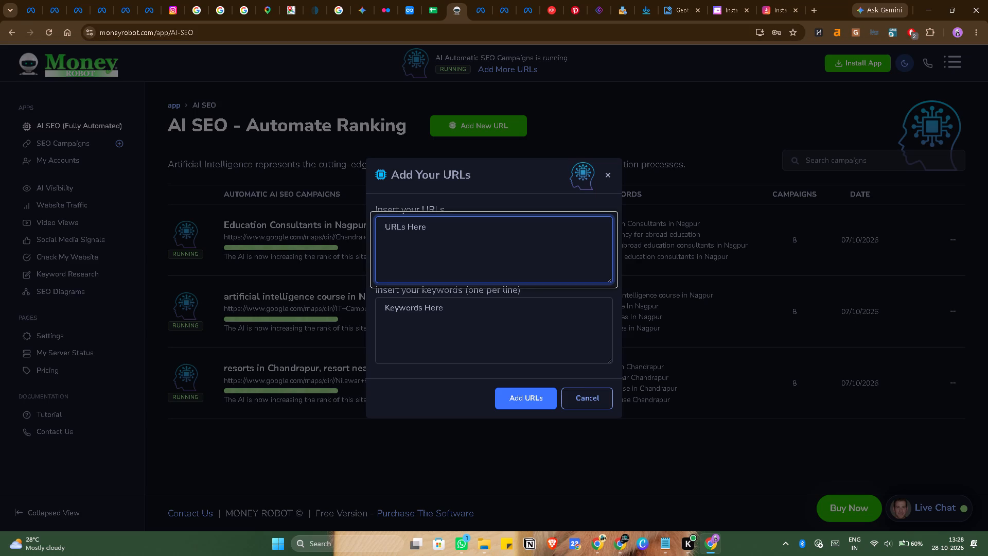
key(ctrl+v)
Copy the full keyword list from the BATUKBHAI note, from Batukbhai Jewellers Nagpur through Silver Jewellery in Nagpur.
key(alt+Tab)
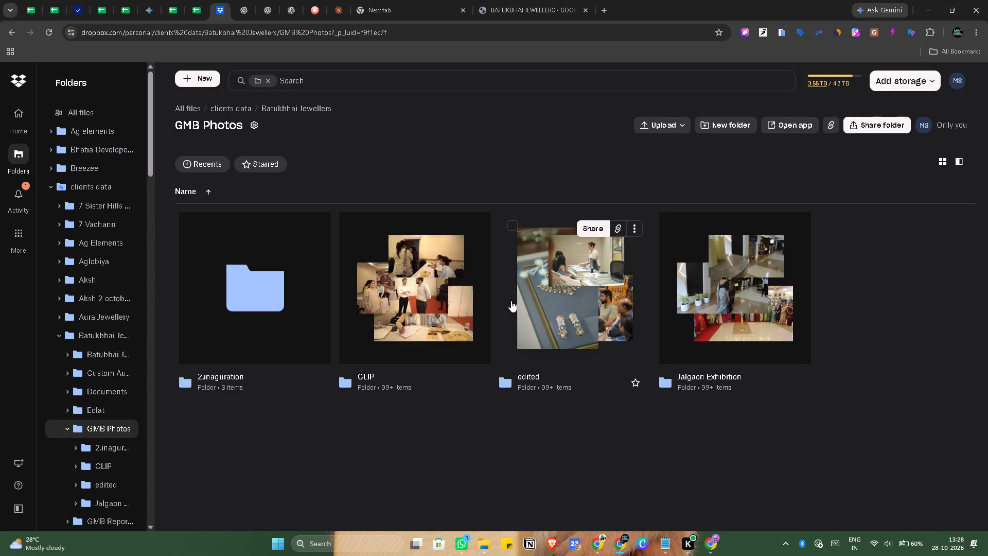
key(alt+Tab)
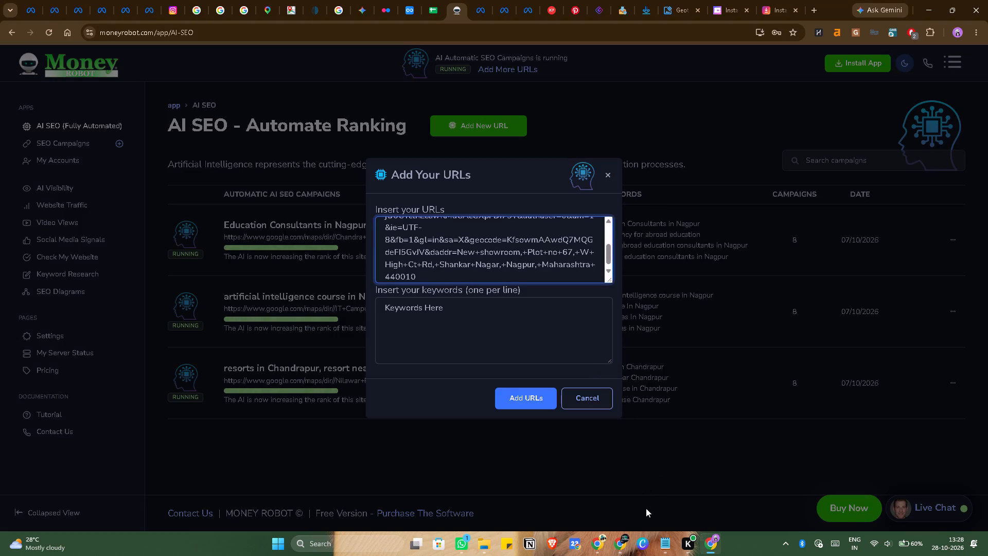
click(664, 547)
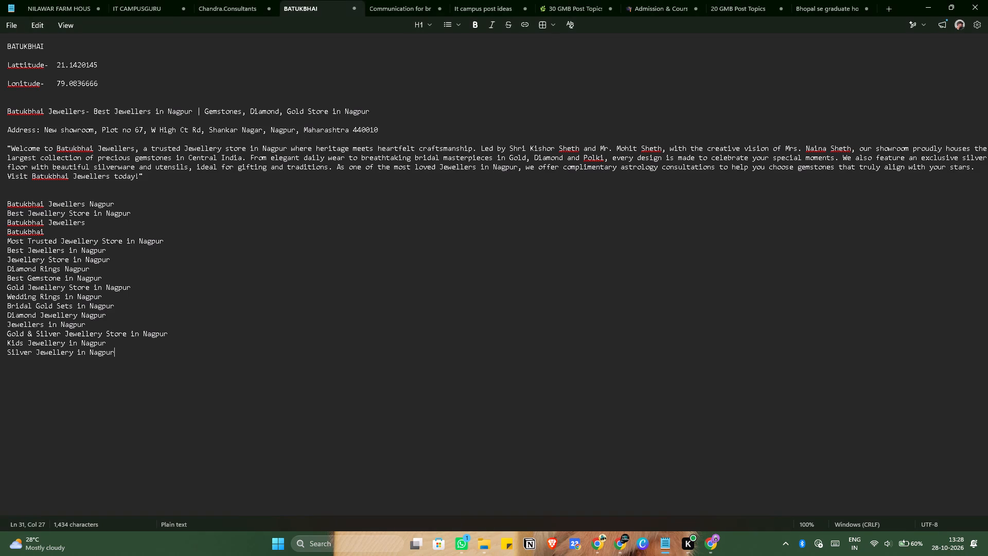
drag(5, 206, 146, 286)
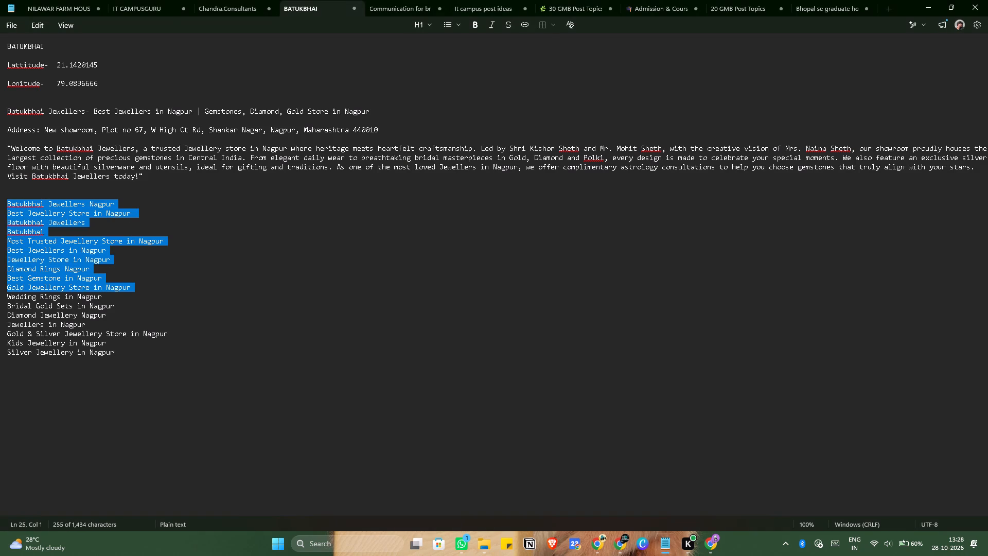
drag(146, 286, 199, 354)
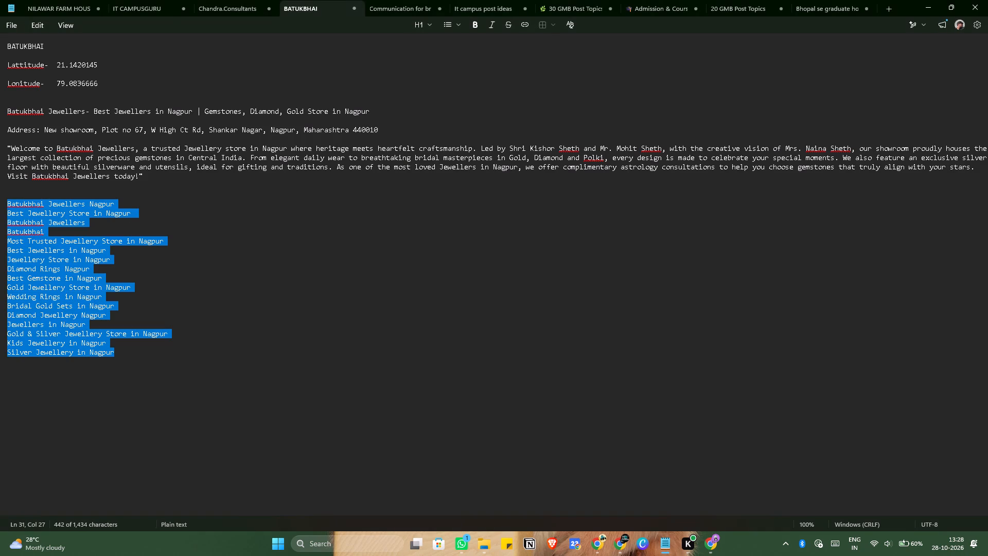
key(ctrl+c)
Insert the copied keyword list into the open AI SEO entry in Money Robot, check it, and submit the entry.
key(alt+Tab)
click(461, 315)
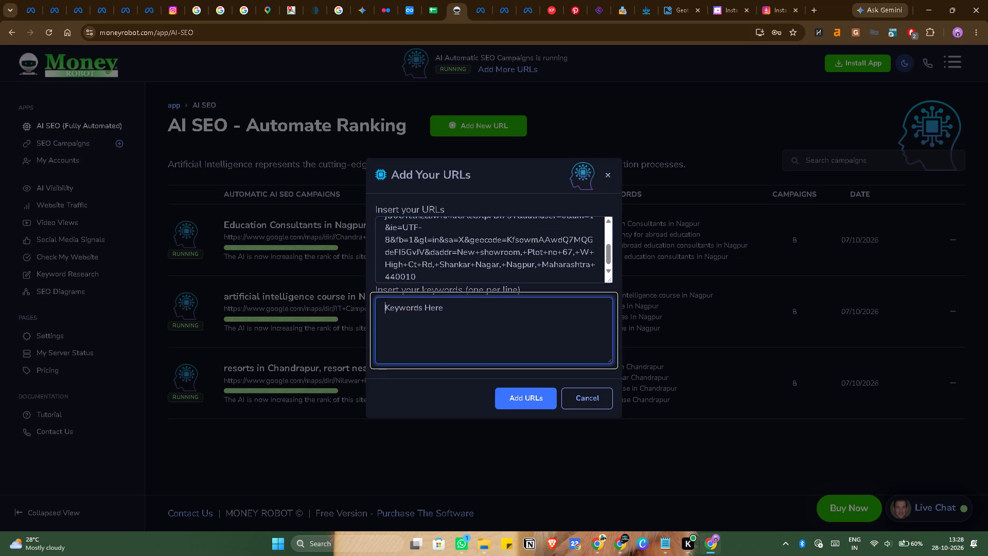
key(ctrl+v)
scroll(478, 331, up, 11)
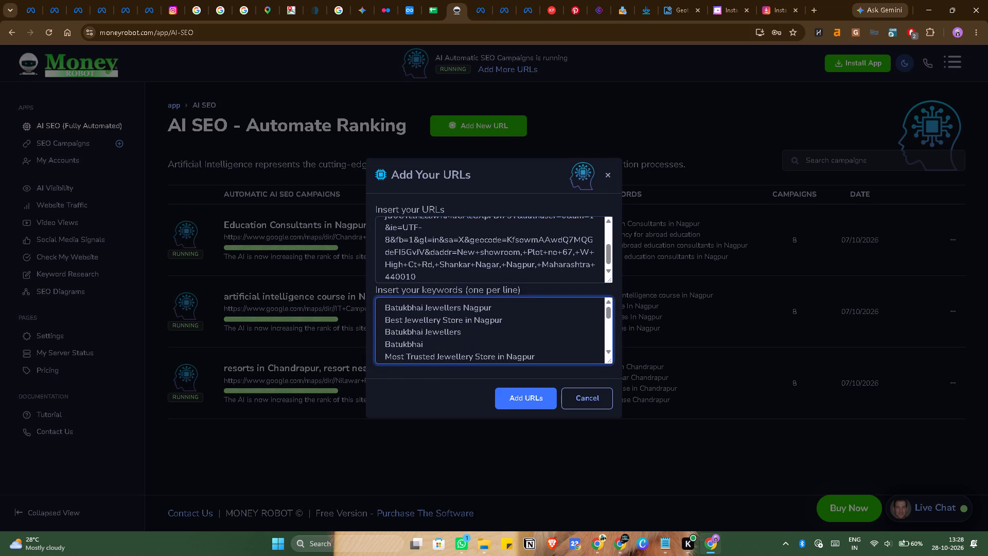
scroll(478, 331, down, 12)
scroll(487, 253, down, 7)
scroll(486, 245, up, 7)
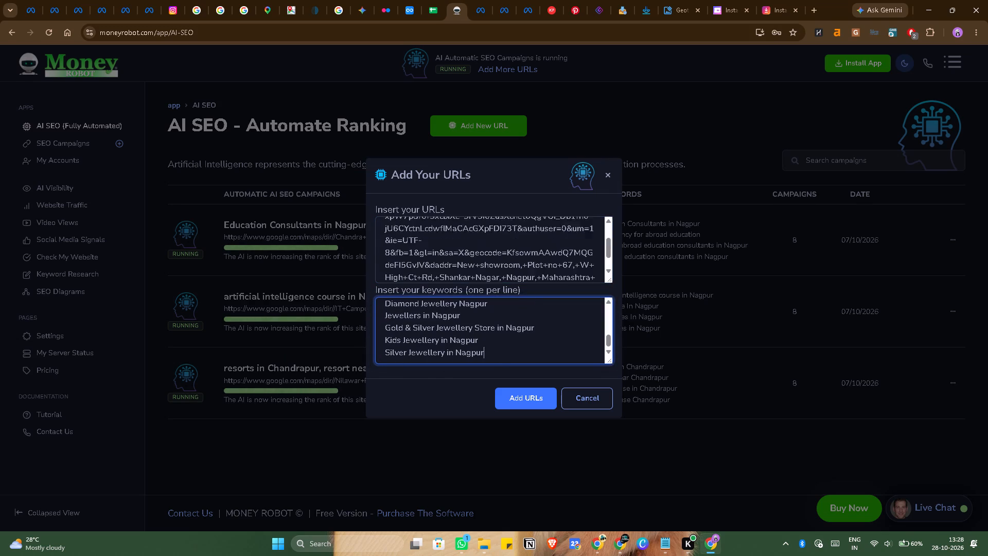
scroll(486, 245, up, 7)
click(524, 405)
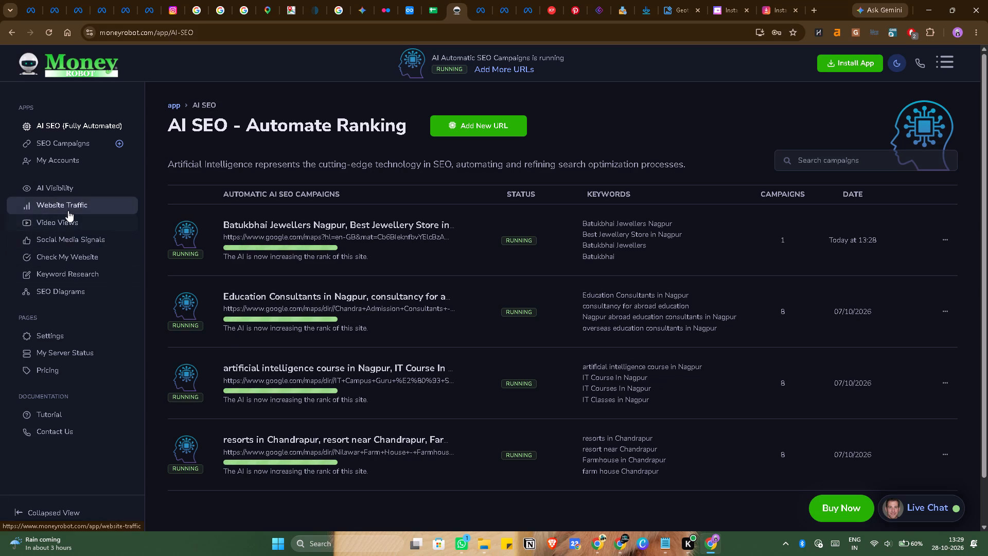
Check the AI Visibility page, and import the first Social Signals Power Push diagram from the SEO Diagrams library.
click(73, 194)
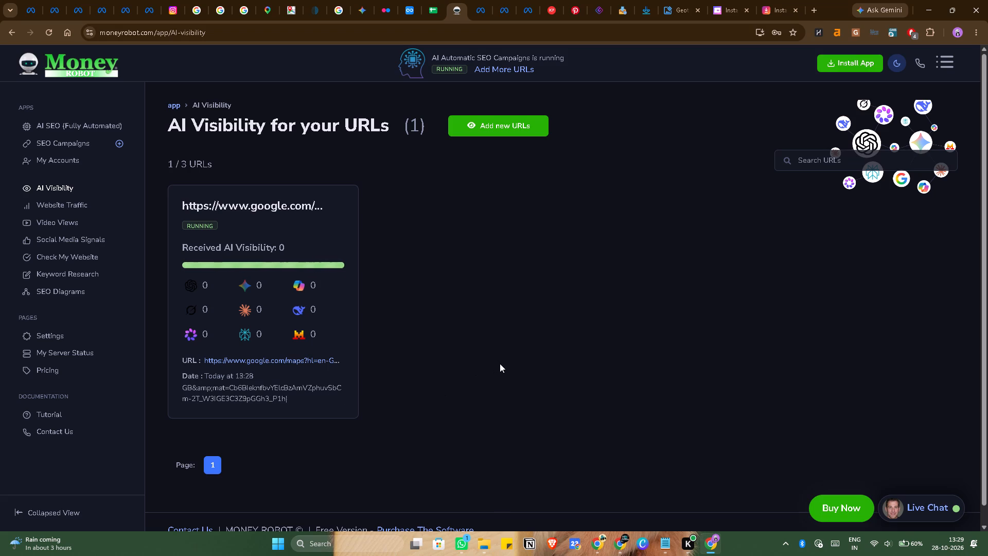
click(51, 289)
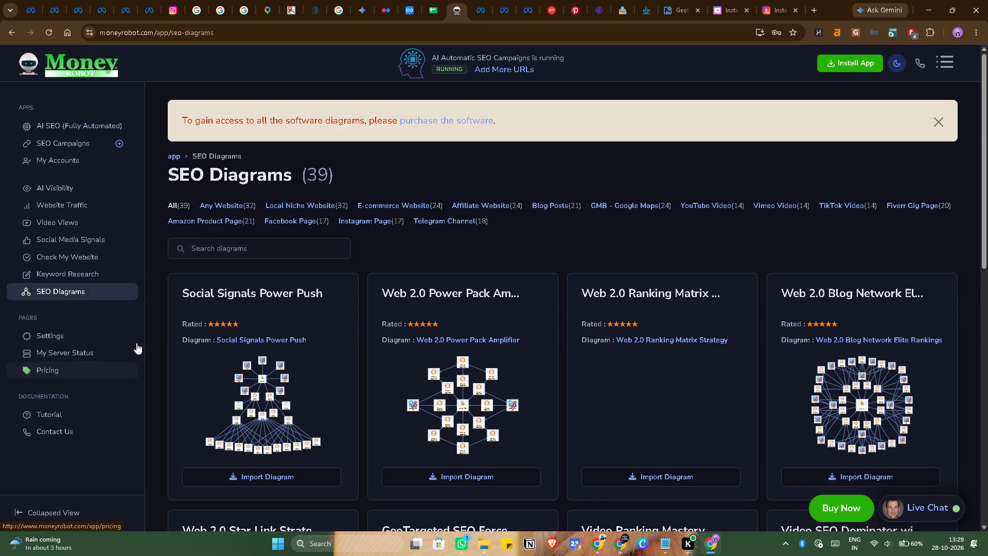
scroll(495, 253, down, 1)
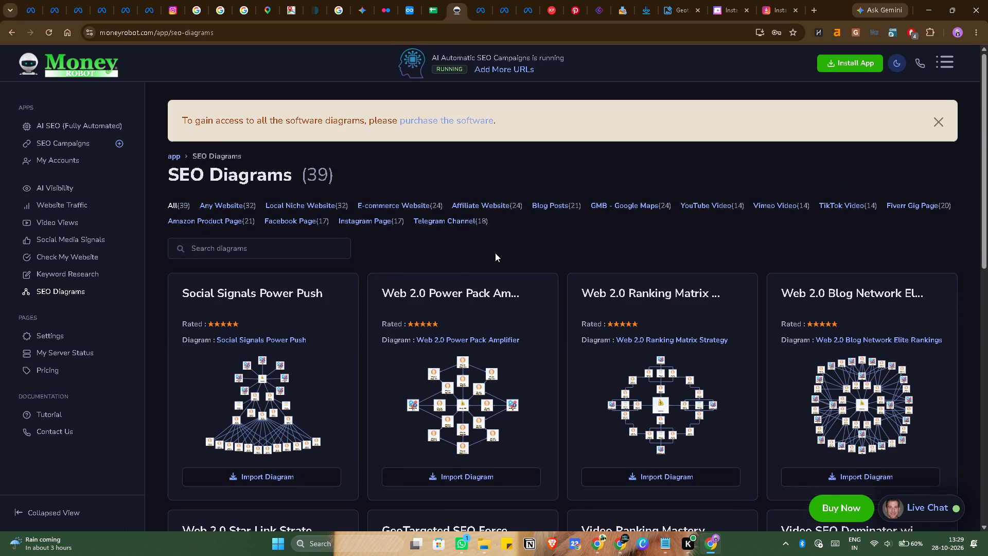
scroll(495, 253, down, 3)
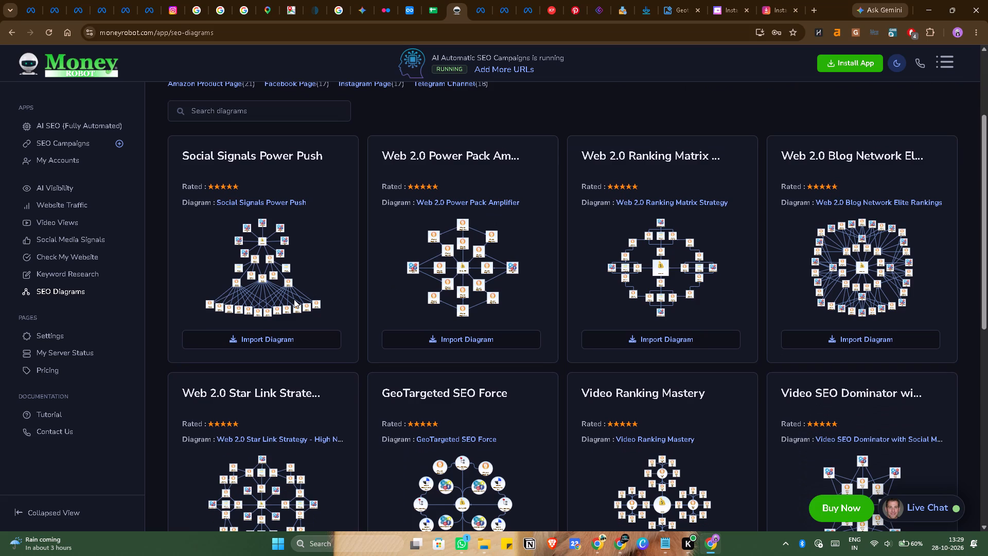
scroll(293, 299, down, 2)
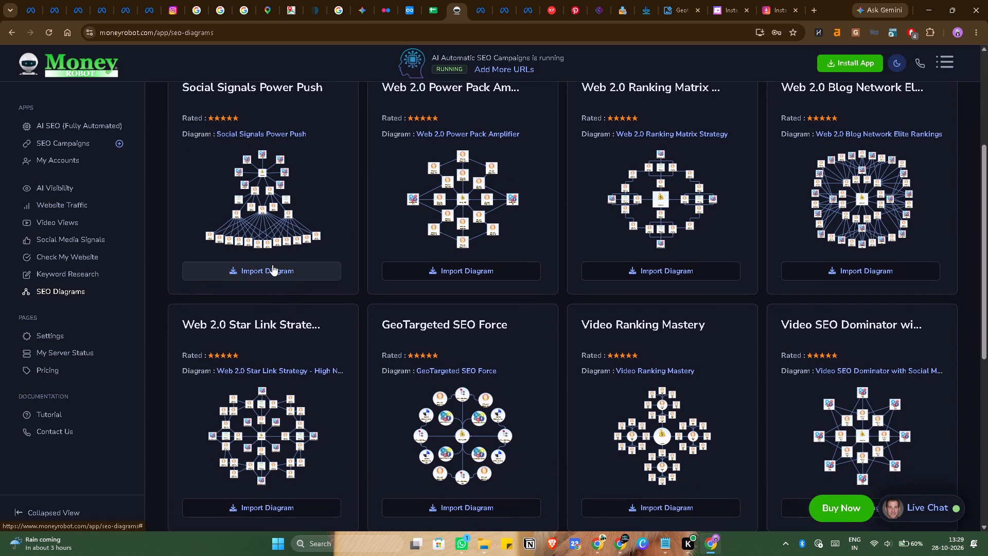
click(272, 265)
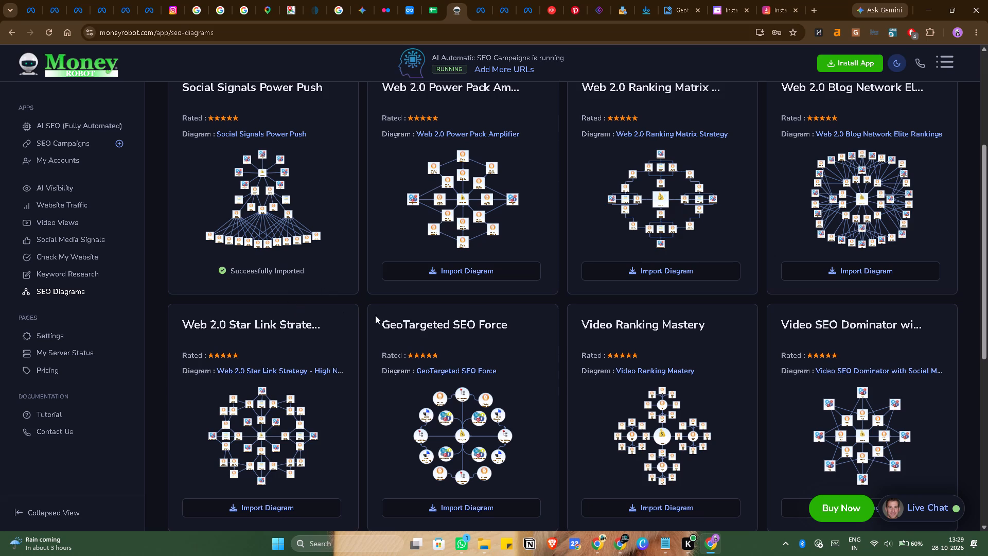
Look through the remaining SEO diagrams and preview the imported Social Signals Power Push diagram.
scroll(508, 297, down, 4)
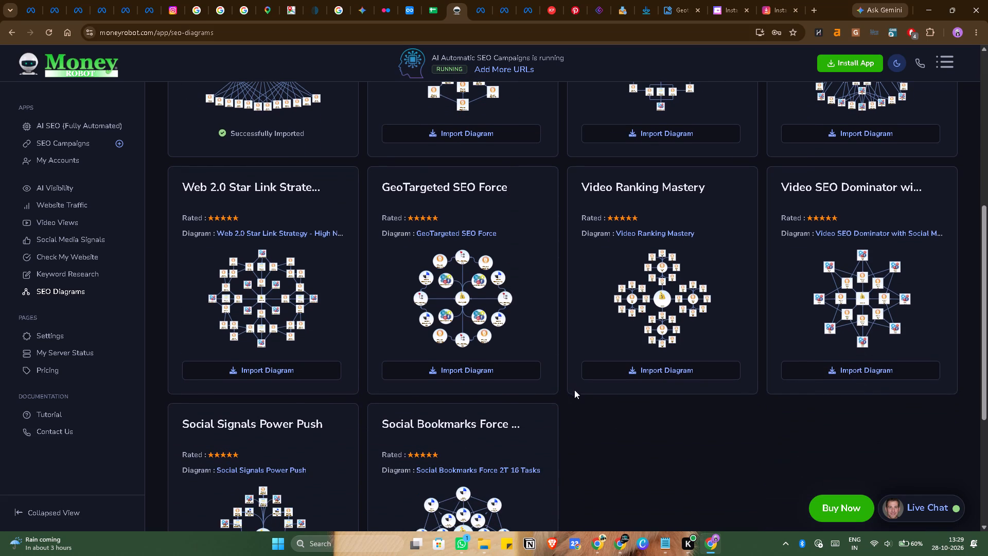
scroll(614, 417, down, 4)
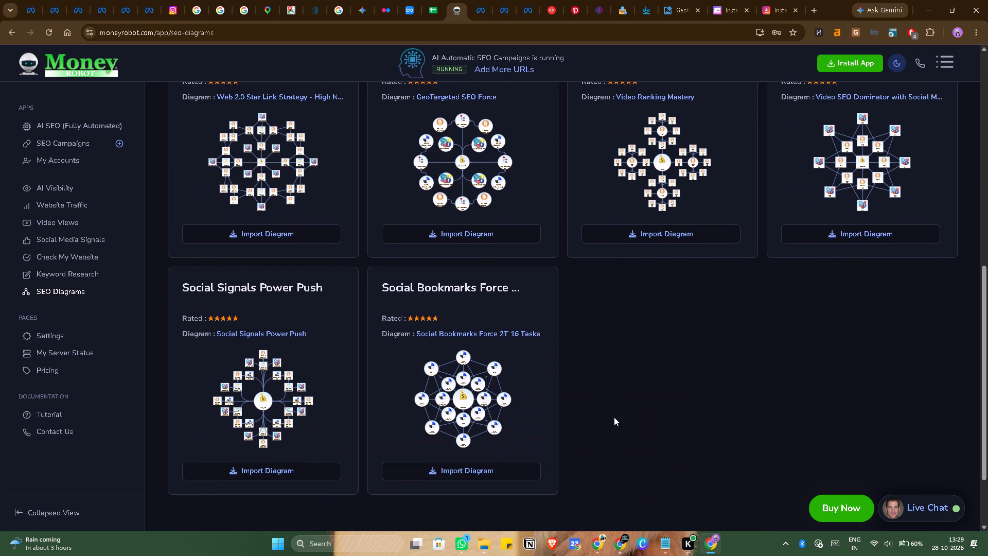
scroll(519, 366, up, 11)
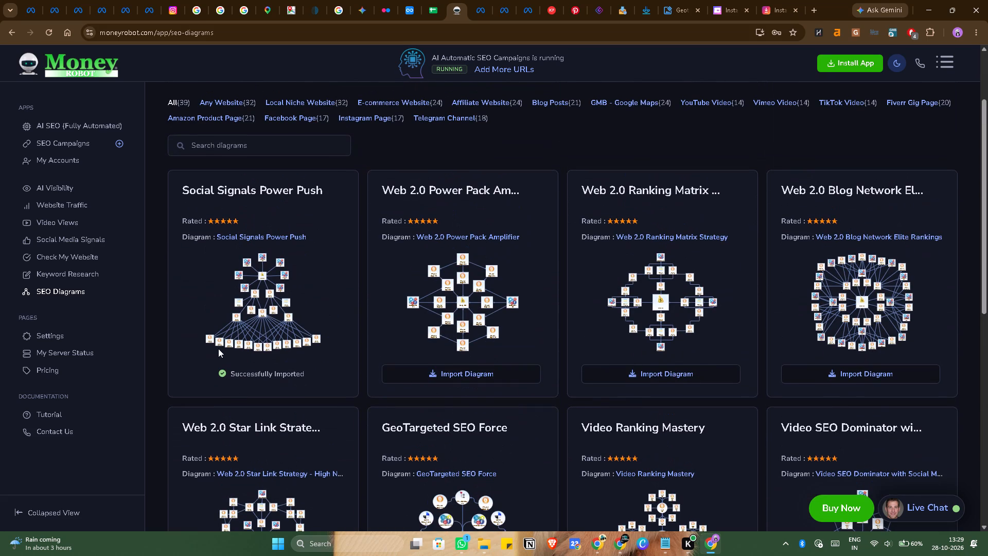
click(263, 298)
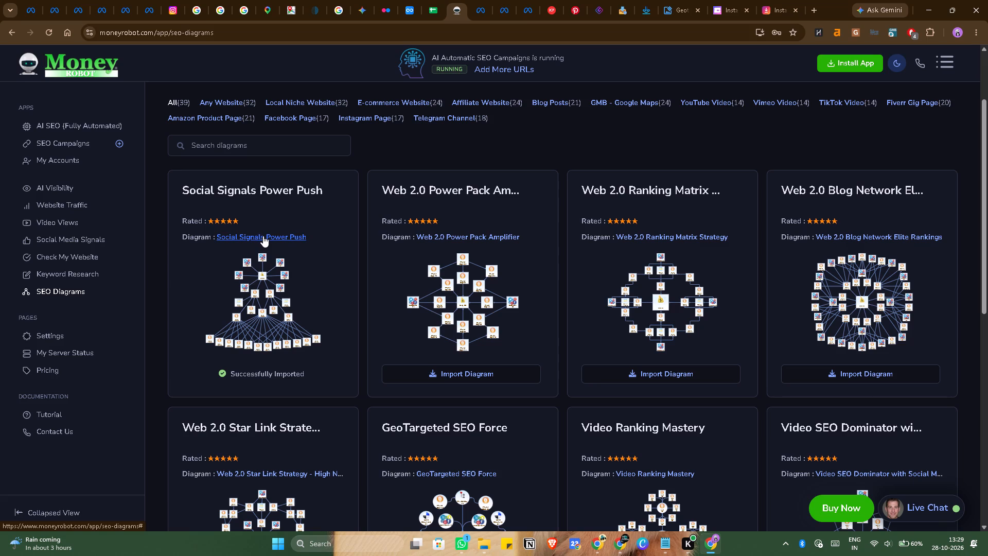
click(263, 236)
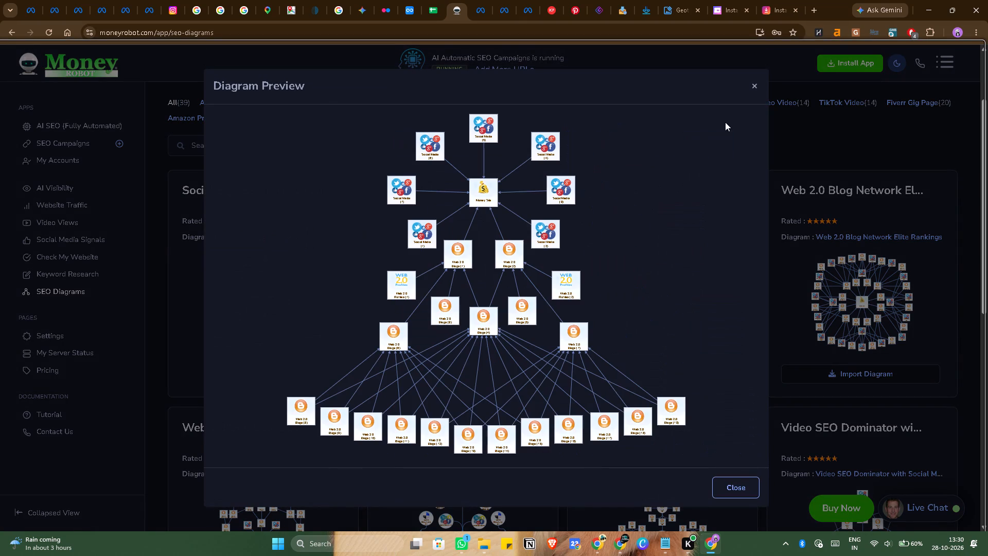
click(751, 85)
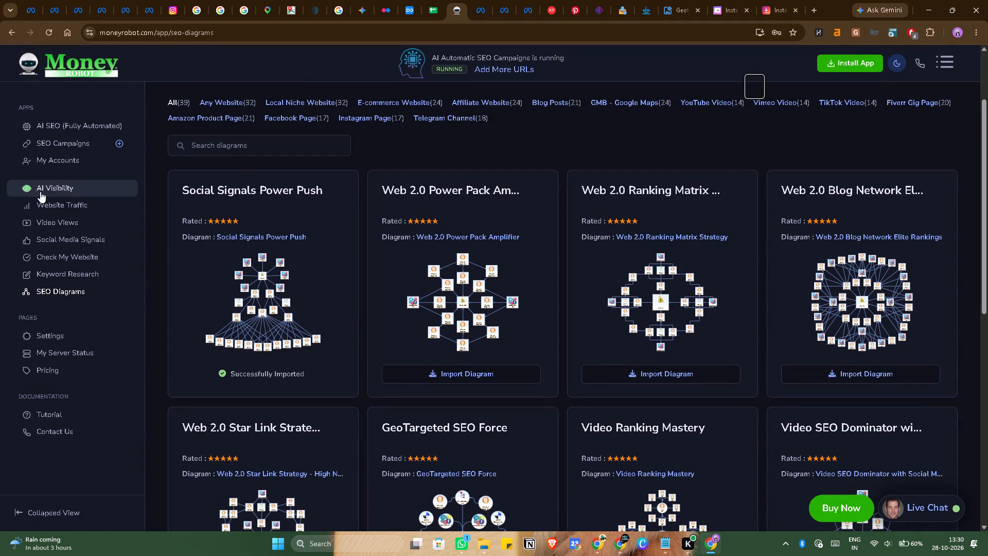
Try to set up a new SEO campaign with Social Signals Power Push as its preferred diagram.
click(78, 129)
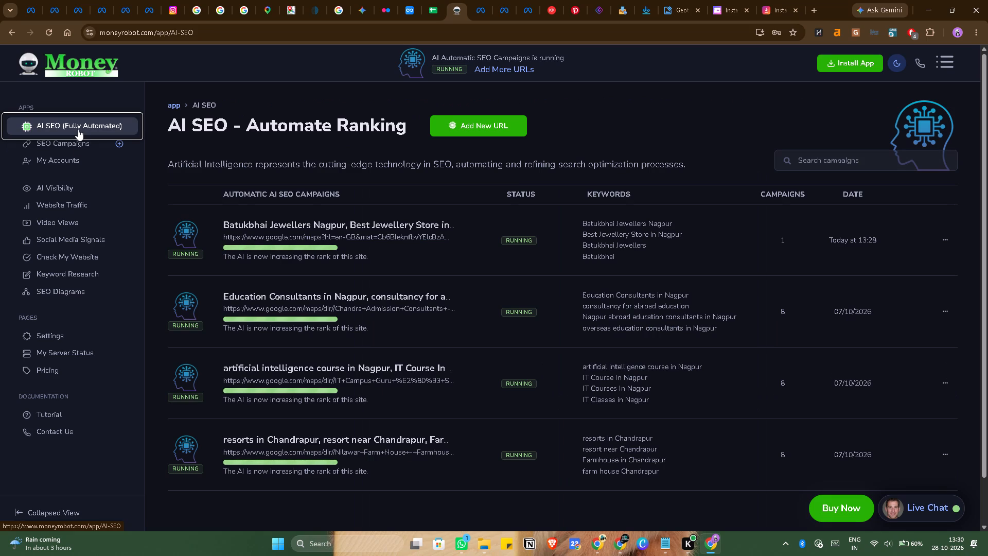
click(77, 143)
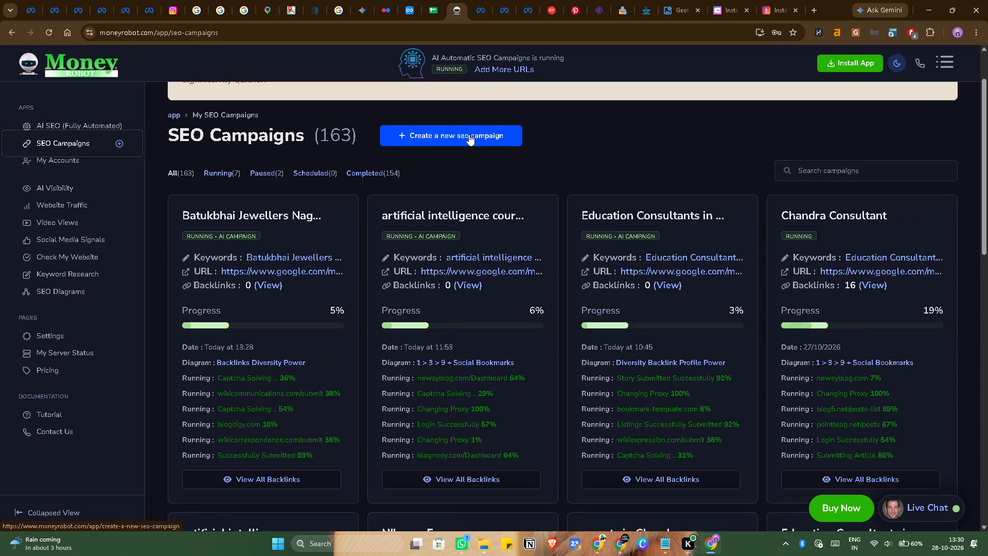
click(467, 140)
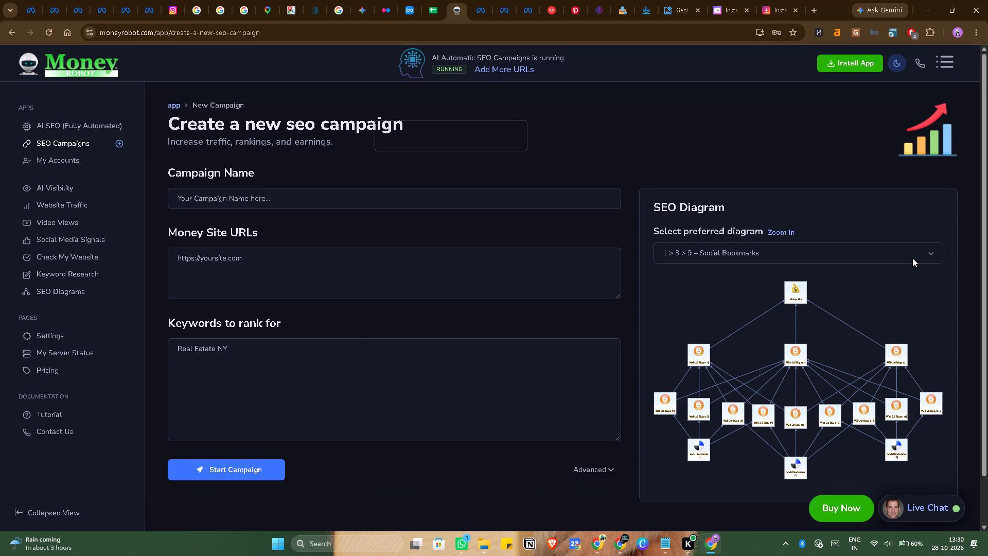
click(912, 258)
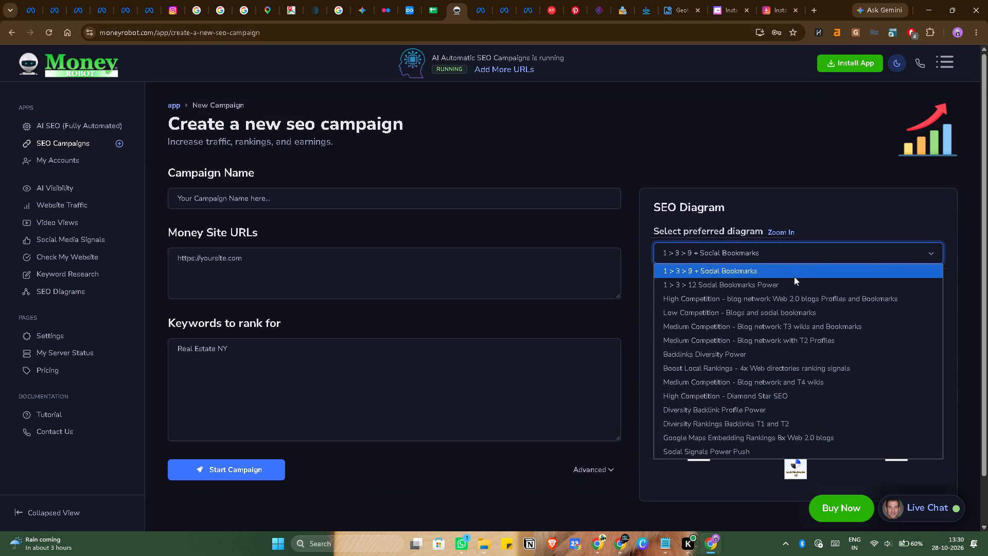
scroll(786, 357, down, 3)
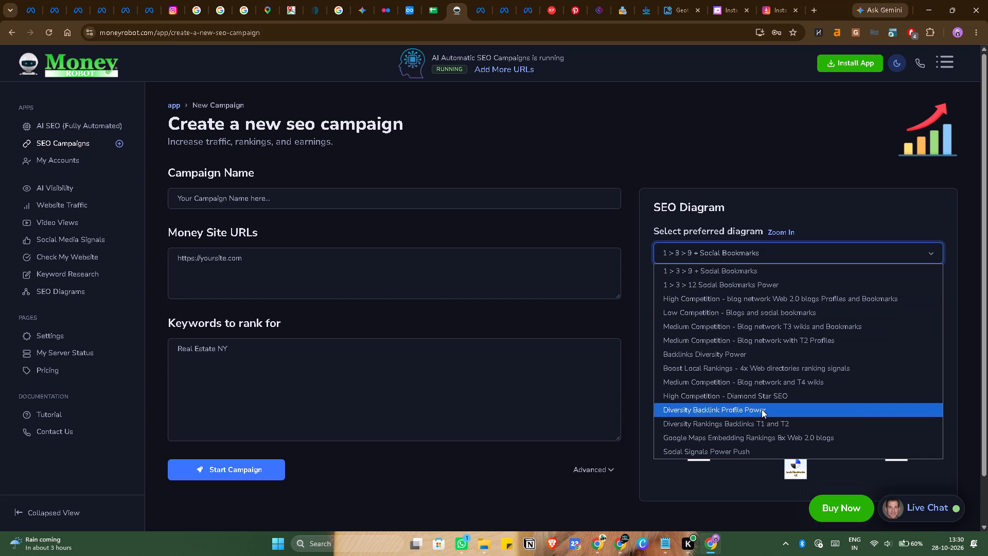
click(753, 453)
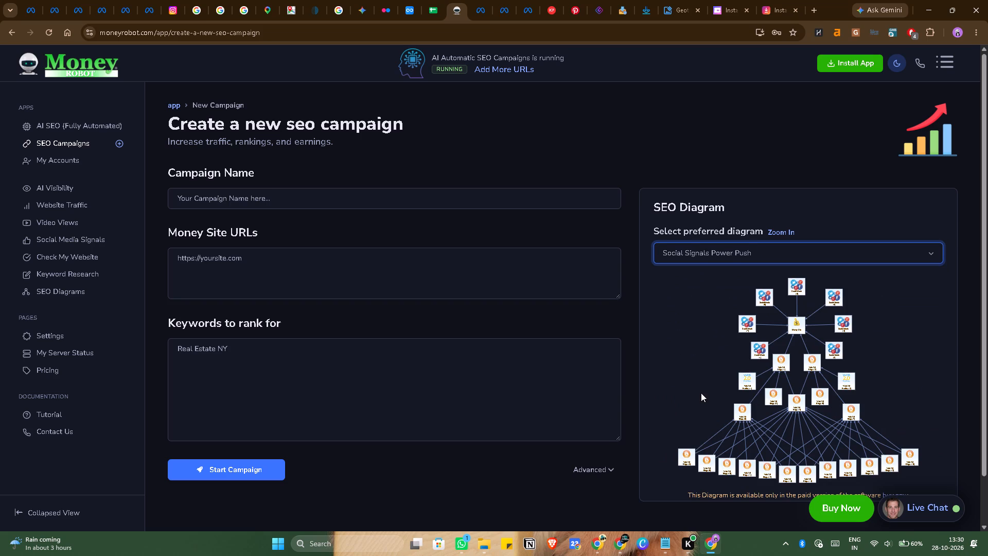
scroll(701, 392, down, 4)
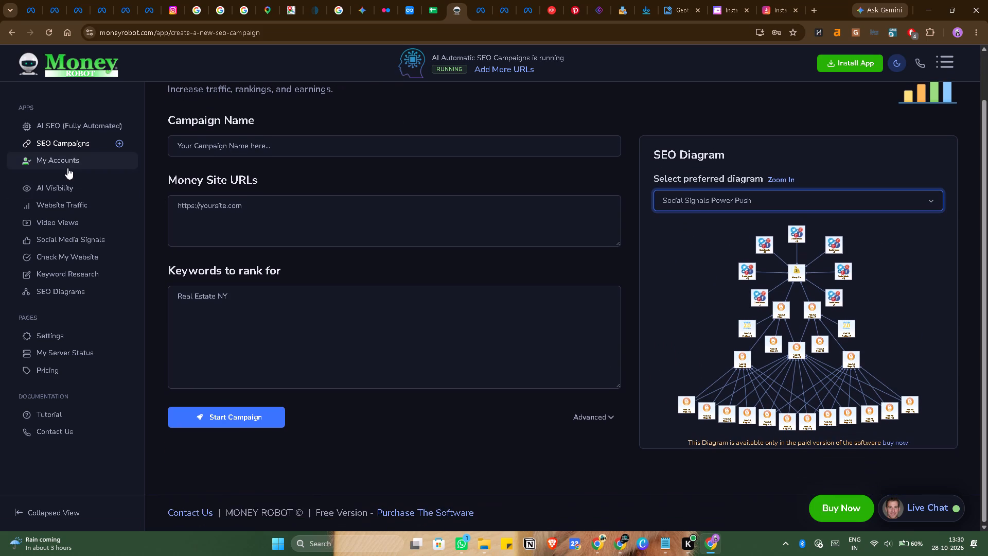
Examine the Social Media Signals page and the URL entries already listed there.
click(69, 130)
click(69, 241)
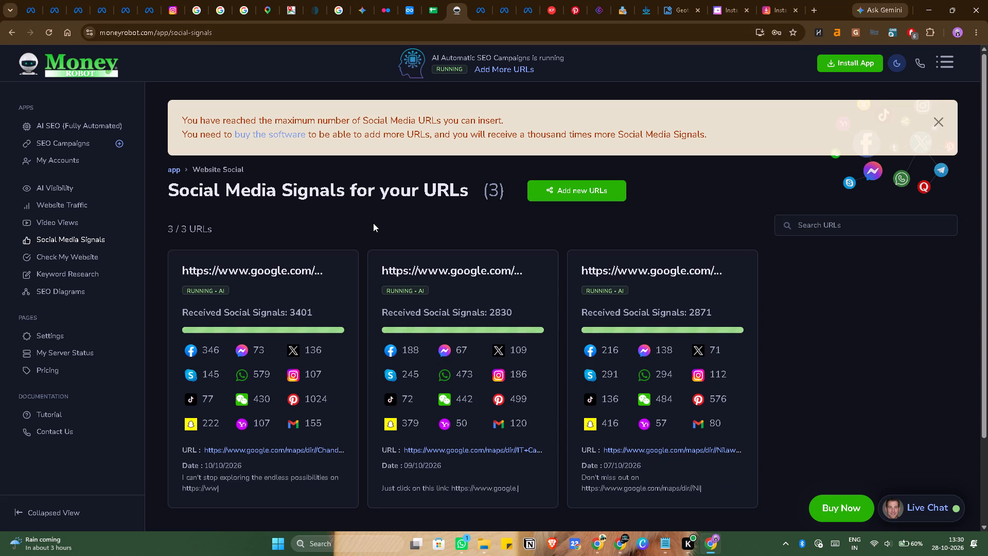
scroll(373, 223, down, 3)
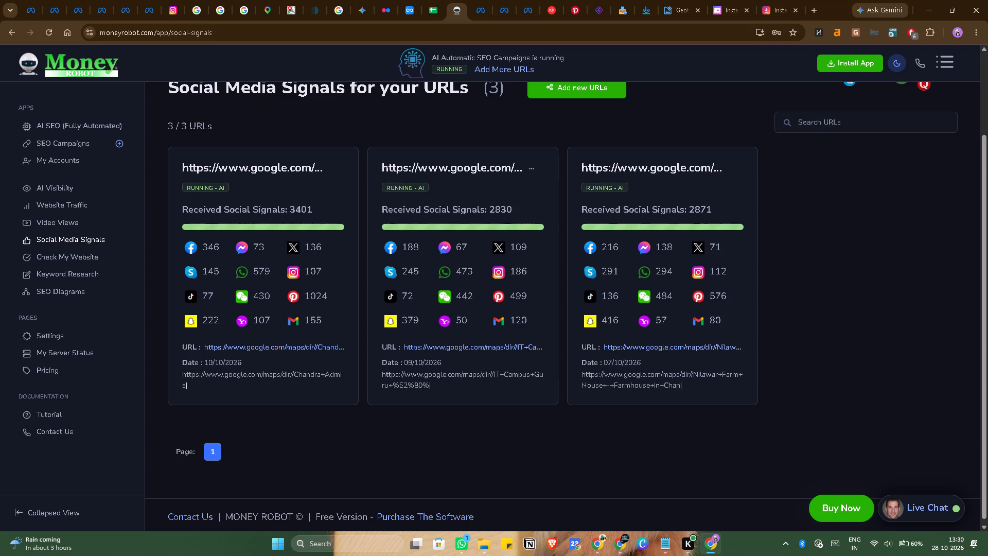
scroll(408, 397, down, 3)
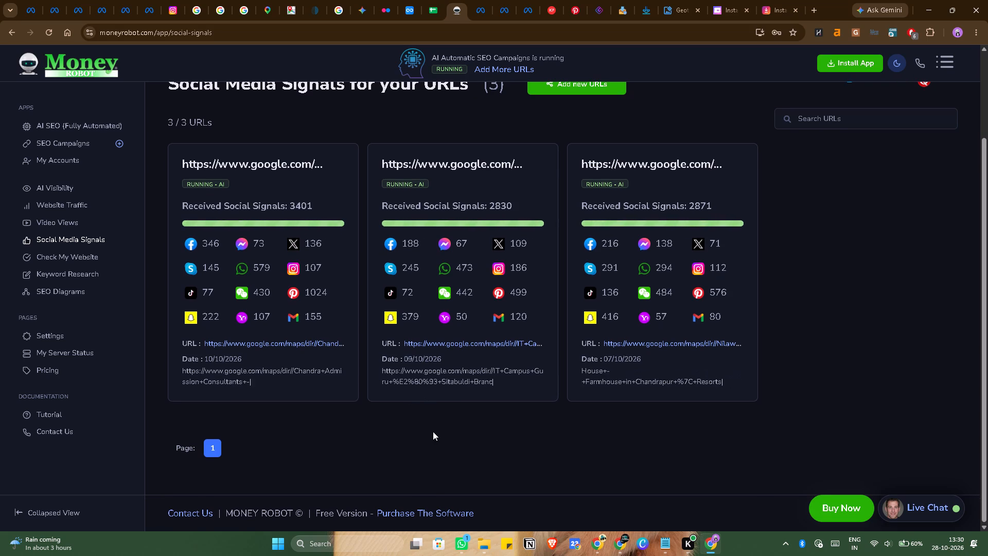
scroll(437, 434, up, 1)
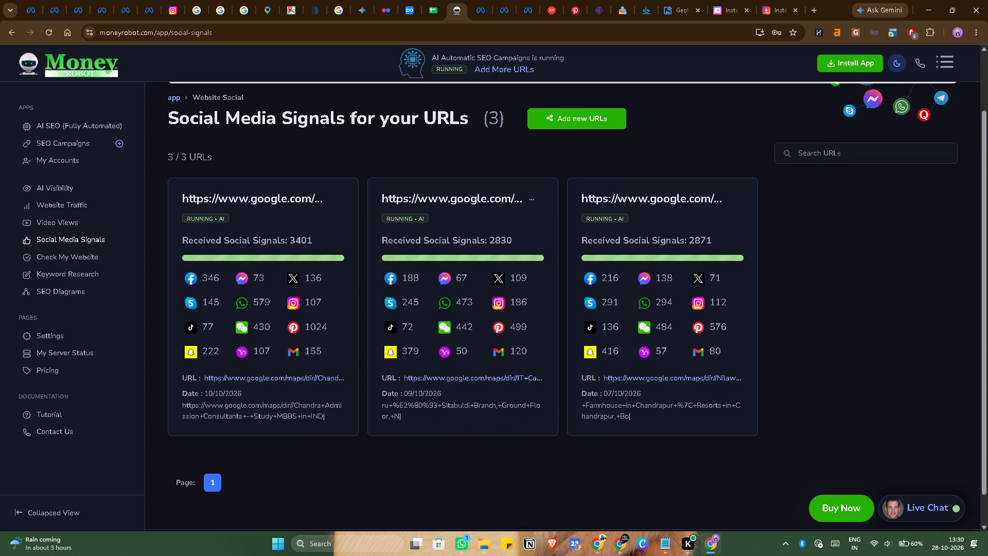
click(428, 202)
click(413, 220)
click(273, 244)
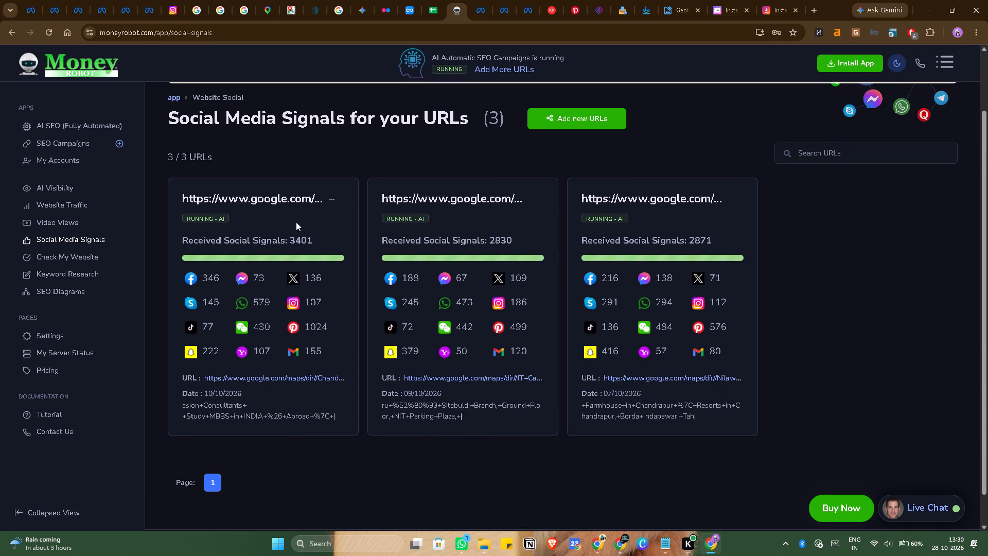
click(328, 207)
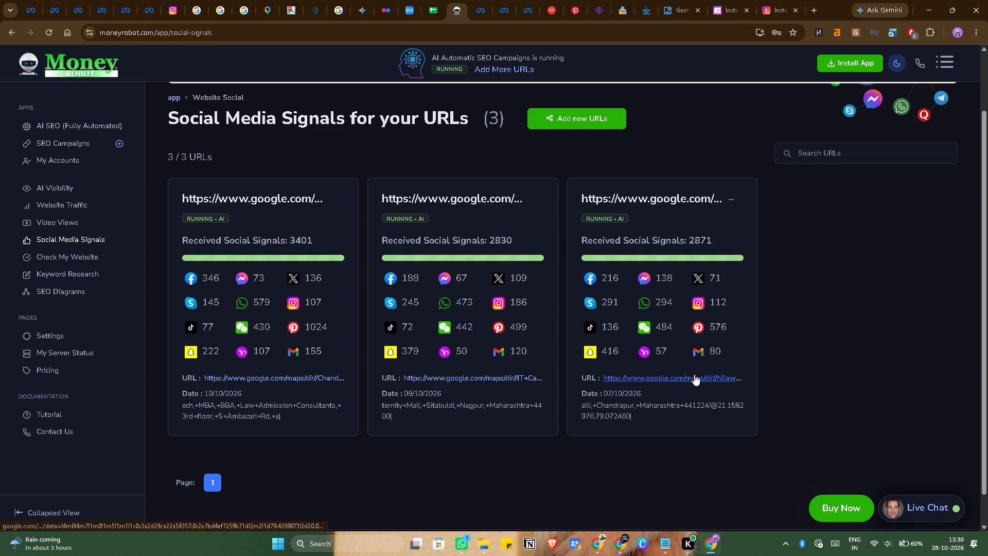
scroll(643, 333, down, 2)
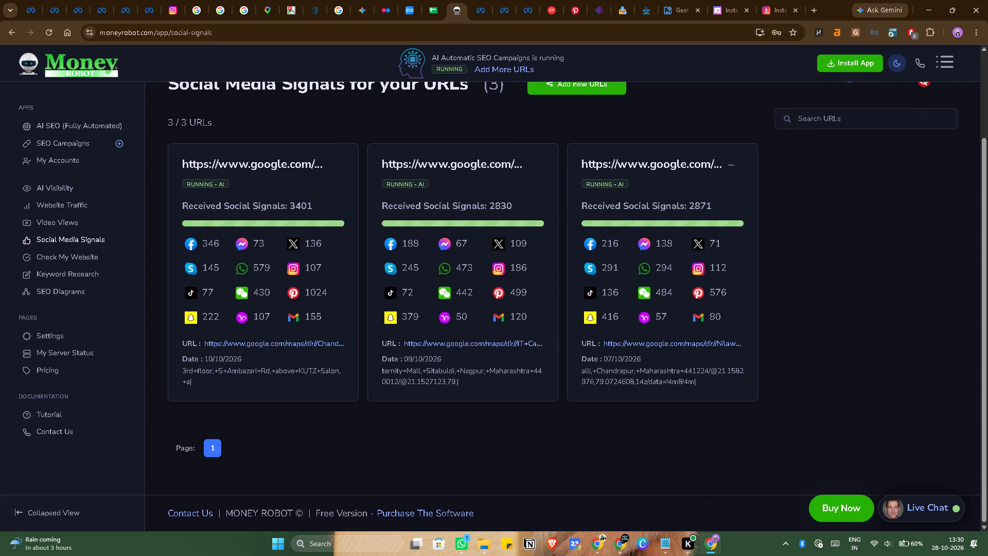
Review the received social signals for each URL listed on the Social Media Signals page.
scroll(659, 297, up, 1)
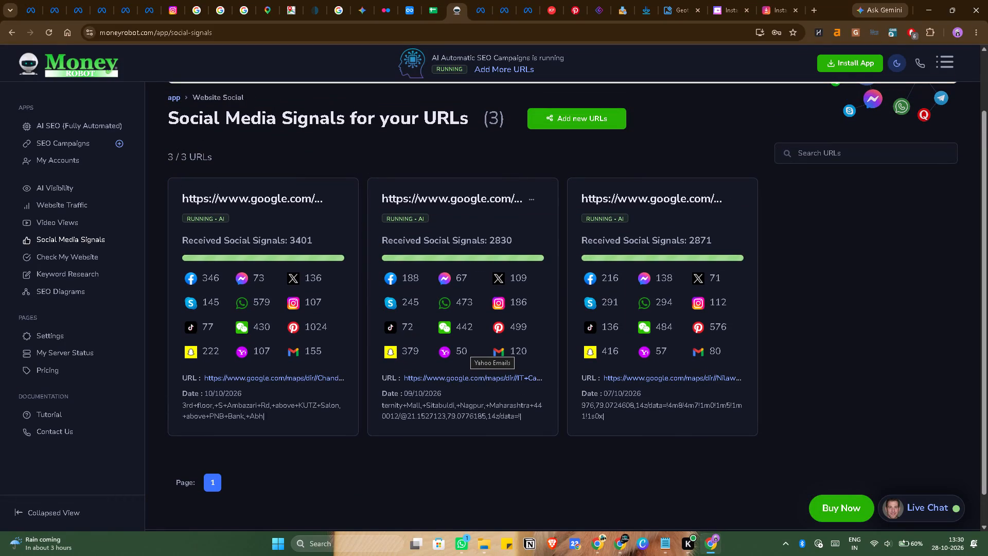
scroll(465, 349, down, 3)
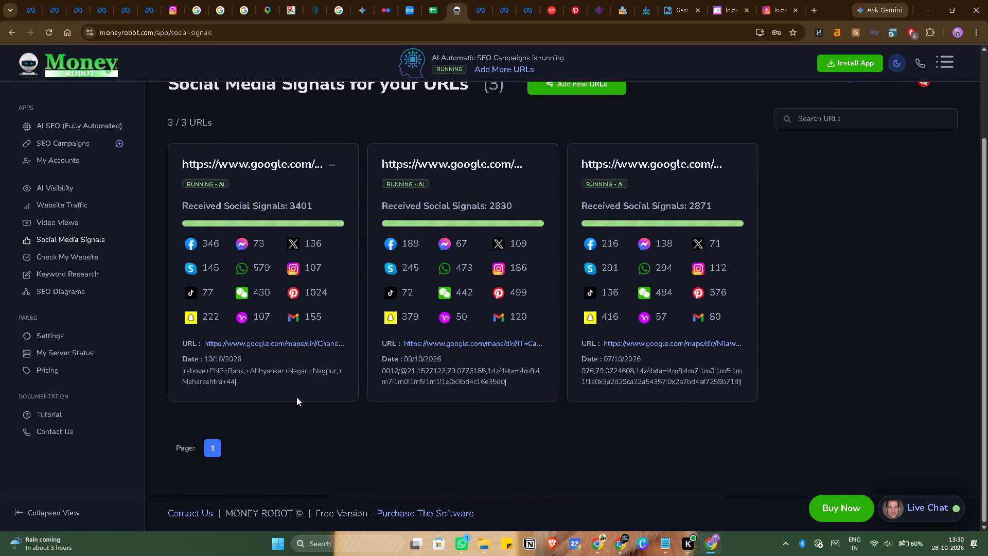
scroll(296, 397, up, 3)
scroll(61, 375, up, 4)
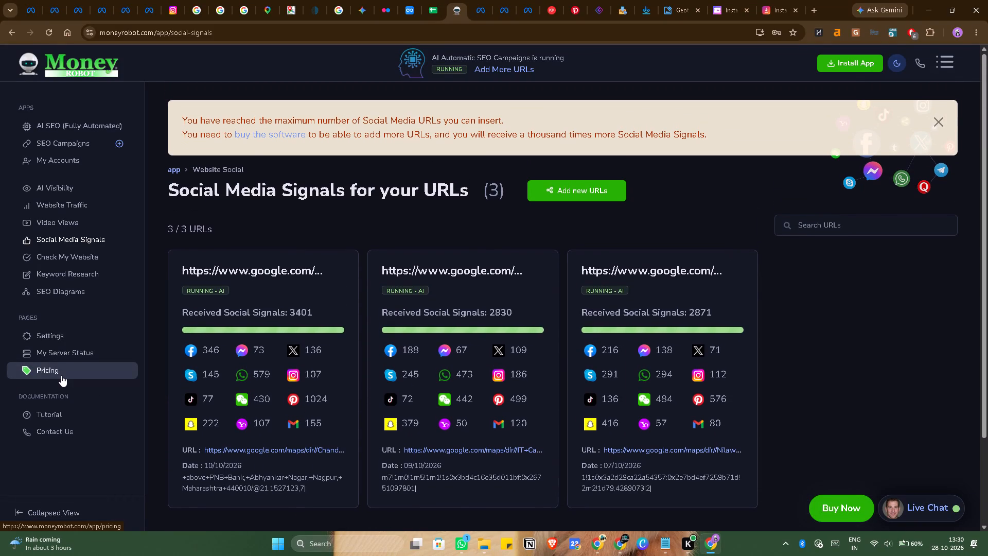
Look over the software pricing plans and the My Server Status details.
click(60, 362)
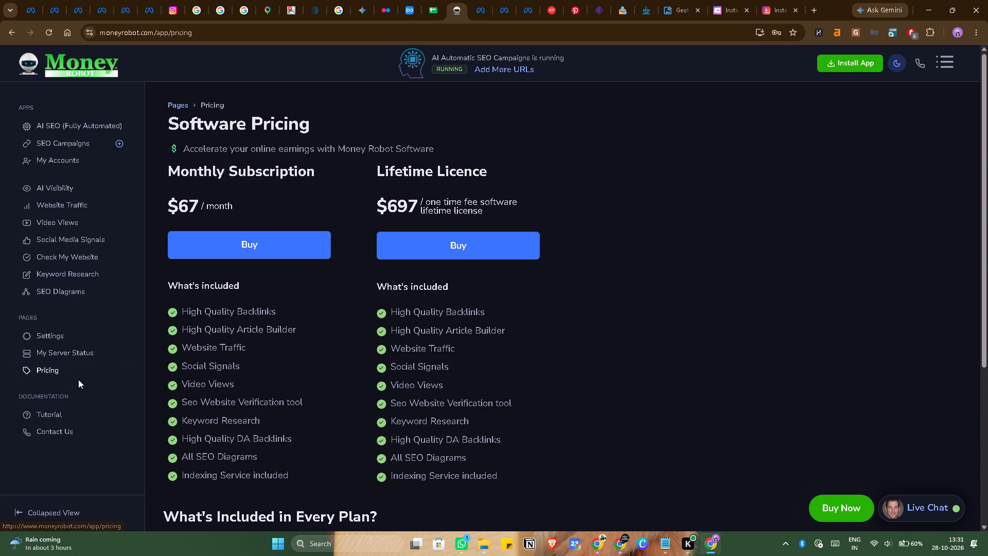
click(76, 356)
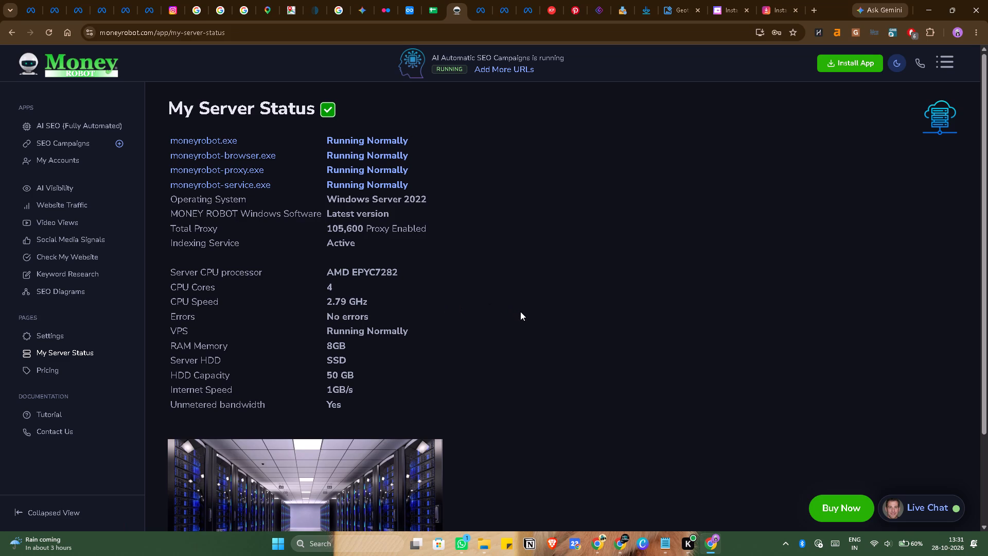
scroll(520, 311, down, 13)
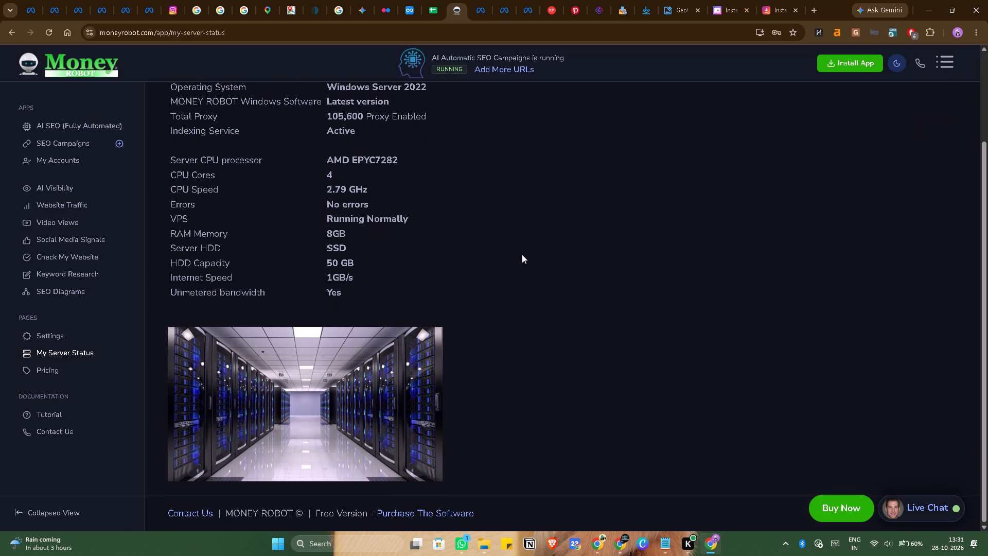
scroll(522, 254, up, 5)
scroll(522, 254, down, 6)
scroll(522, 254, up, 6)
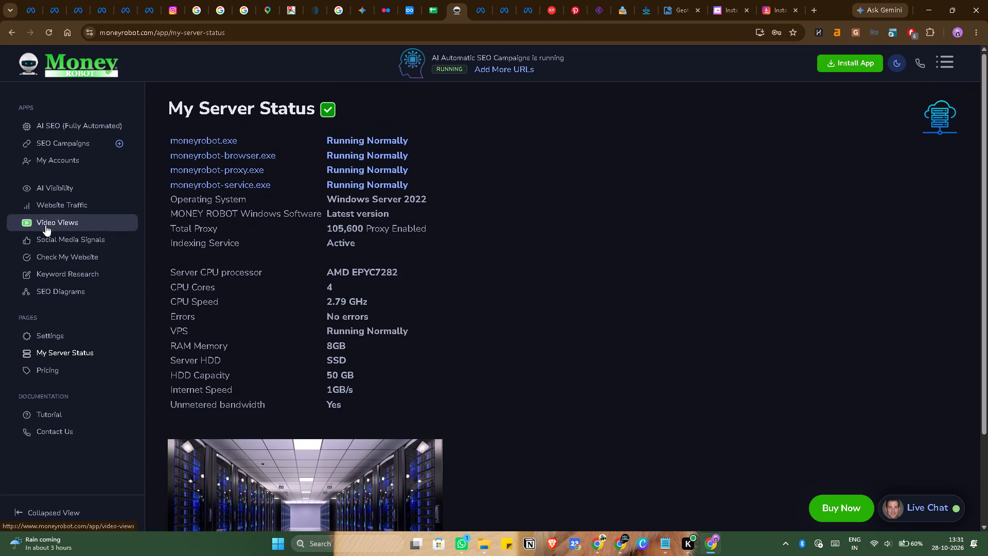
Check the Video Views, Website Traffic and AI Visibility pages for the URLs already added.
click(46, 224)
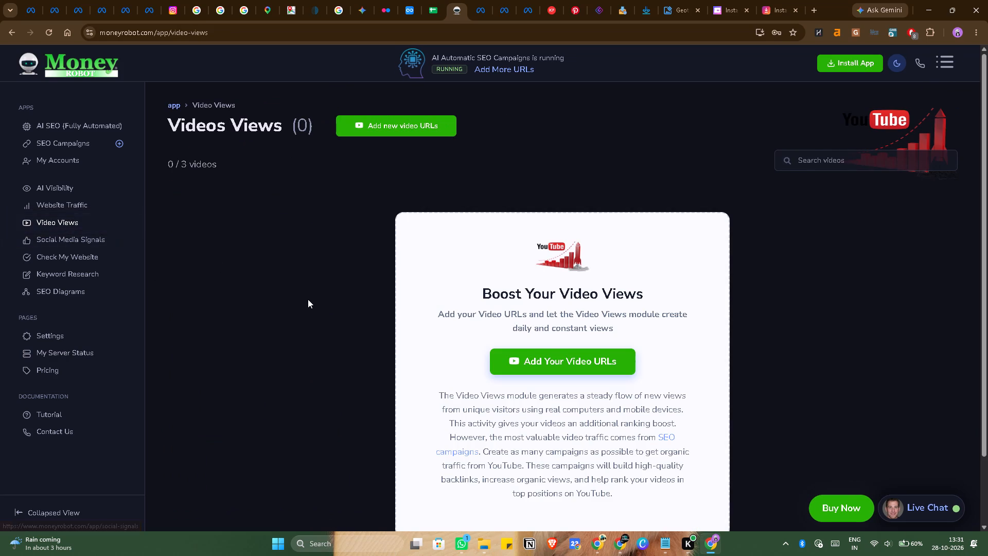
scroll(308, 299, down, 11)
scroll(308, 299, up, 6)
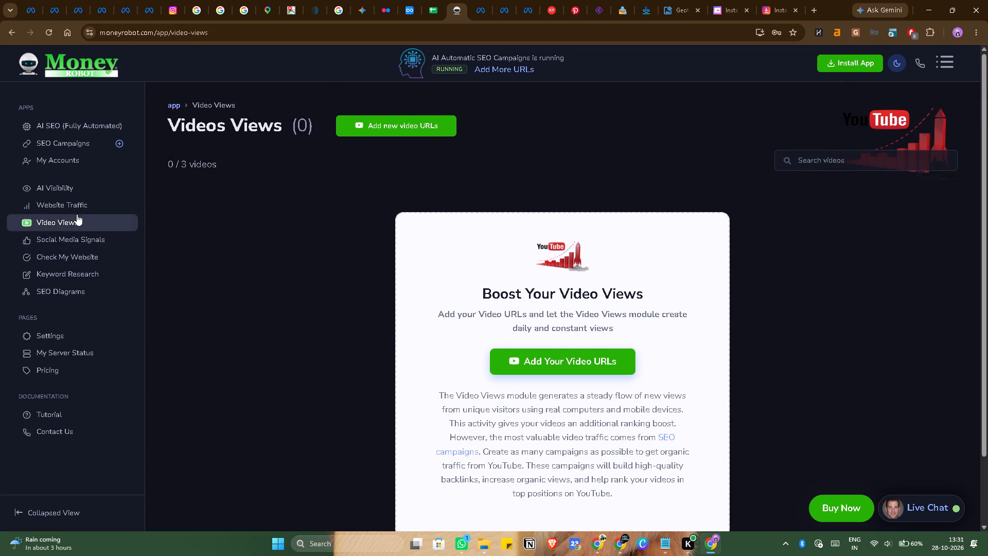
click(77, 214)
click(76, 209)
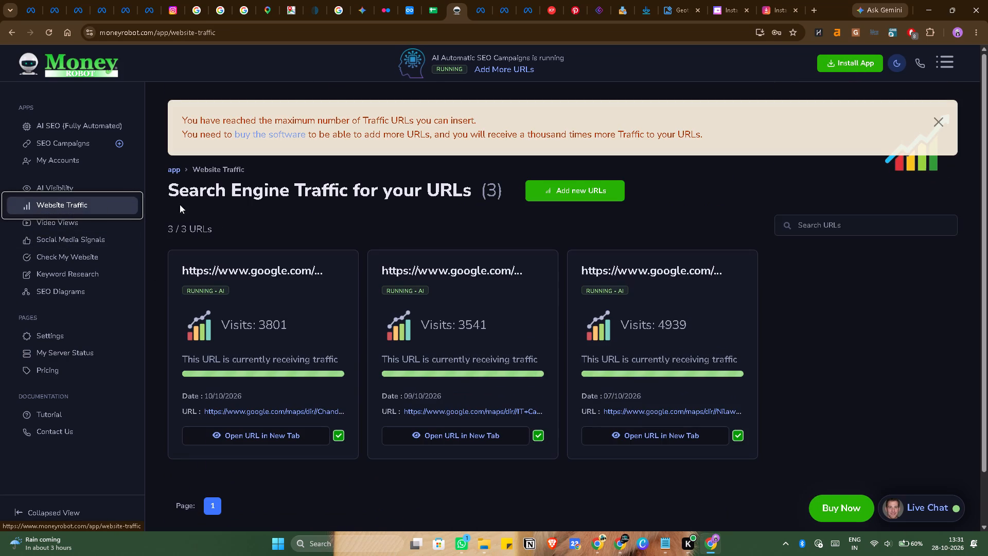
scroll(471, 315, down, 5)
scroll(462, 298, up, 6)
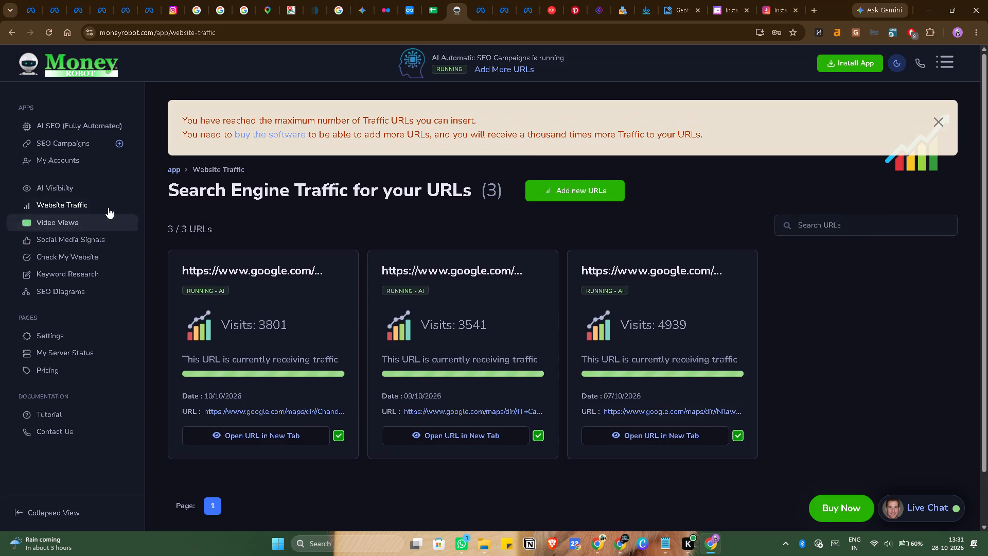
click(81, 187)
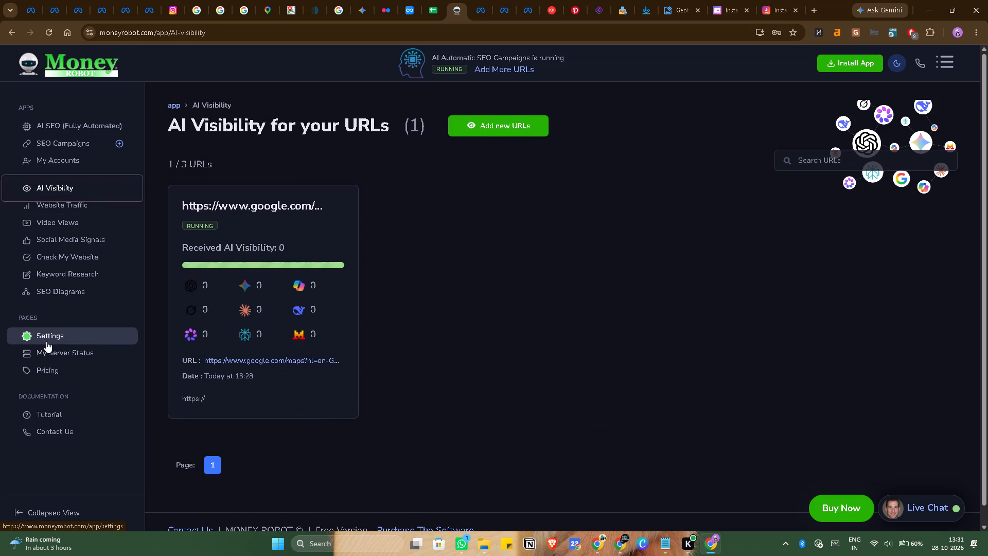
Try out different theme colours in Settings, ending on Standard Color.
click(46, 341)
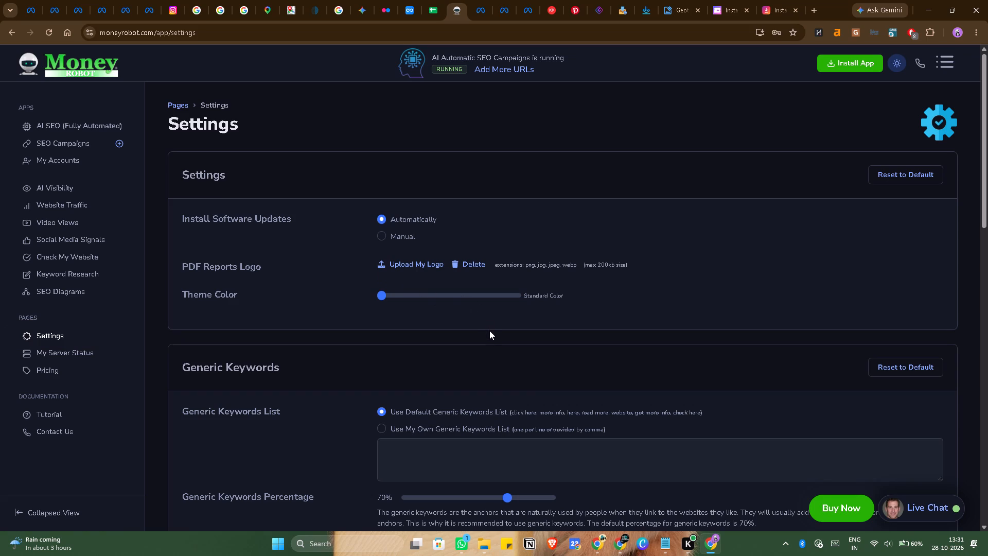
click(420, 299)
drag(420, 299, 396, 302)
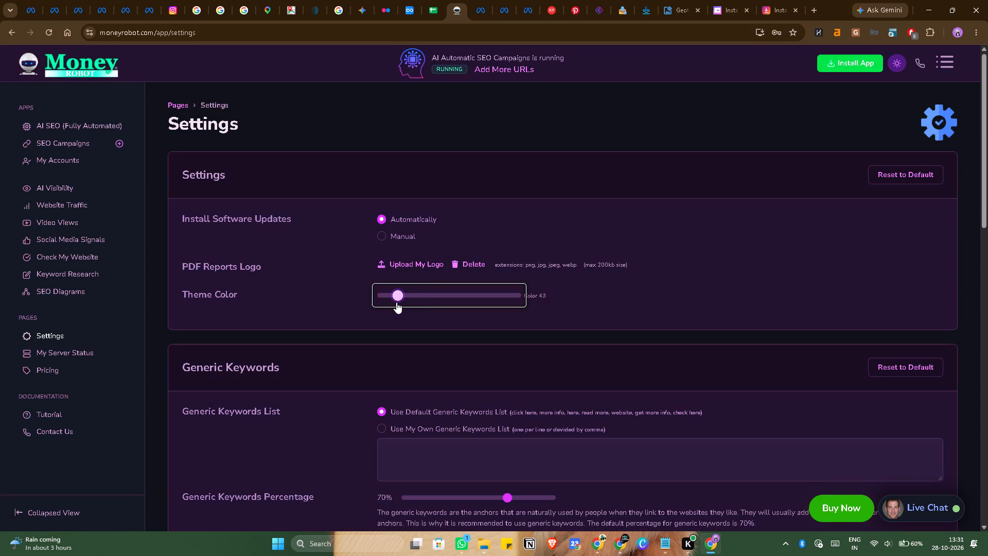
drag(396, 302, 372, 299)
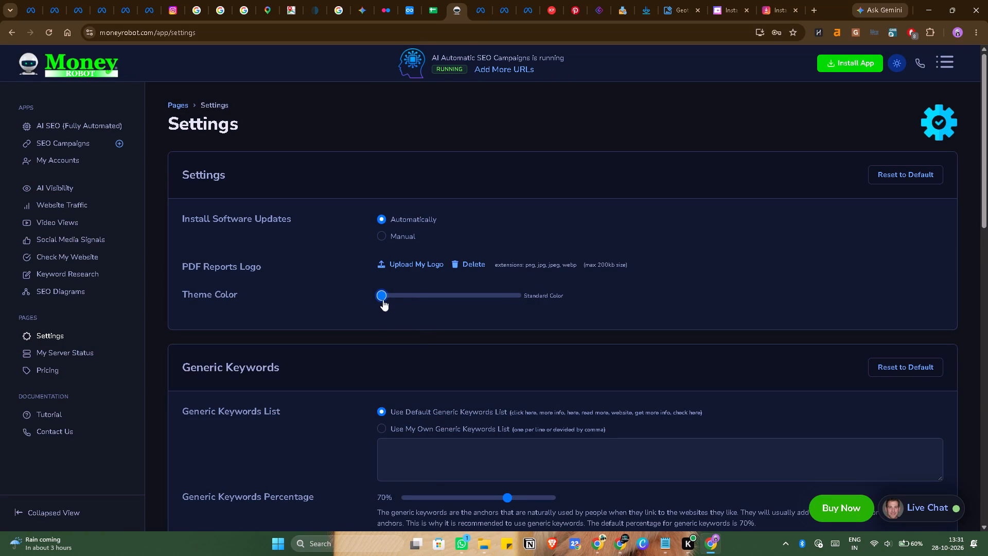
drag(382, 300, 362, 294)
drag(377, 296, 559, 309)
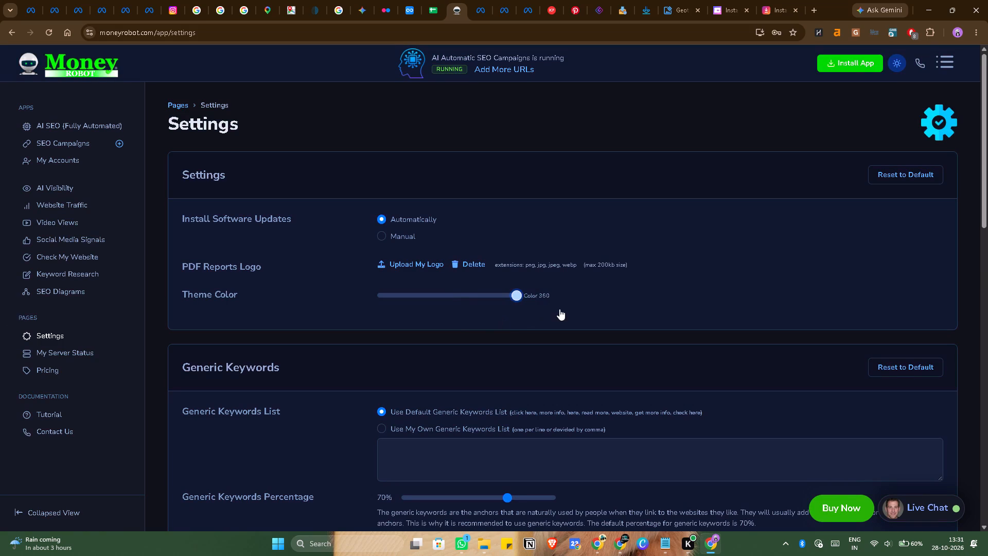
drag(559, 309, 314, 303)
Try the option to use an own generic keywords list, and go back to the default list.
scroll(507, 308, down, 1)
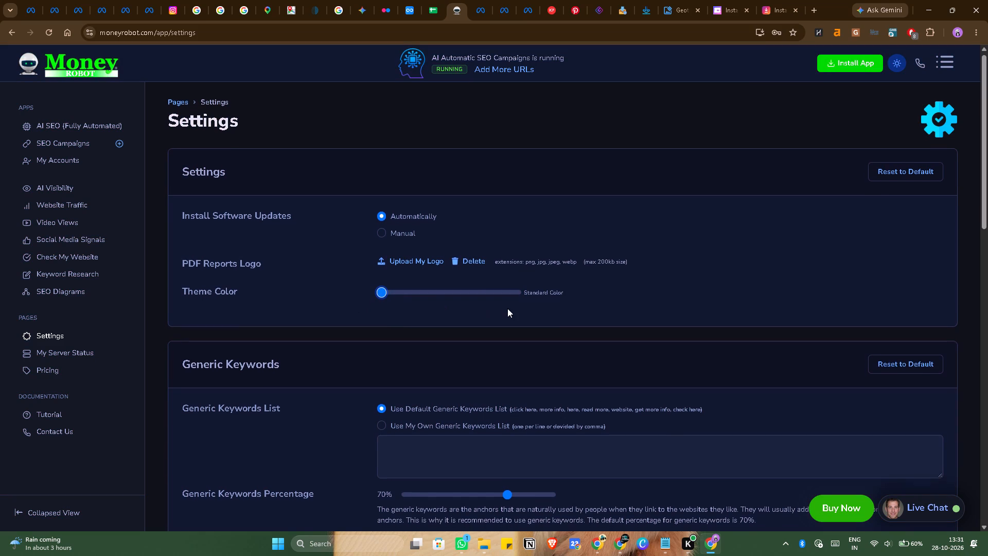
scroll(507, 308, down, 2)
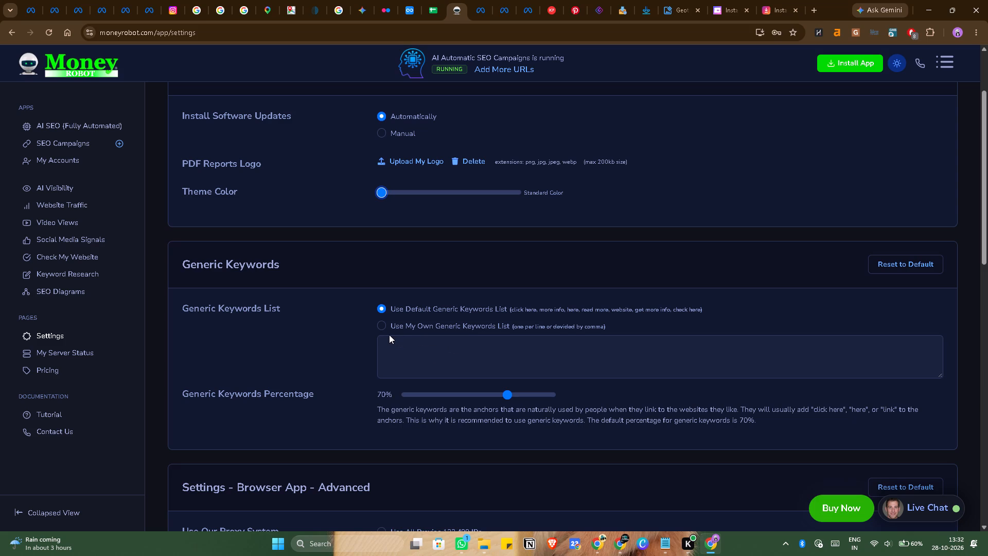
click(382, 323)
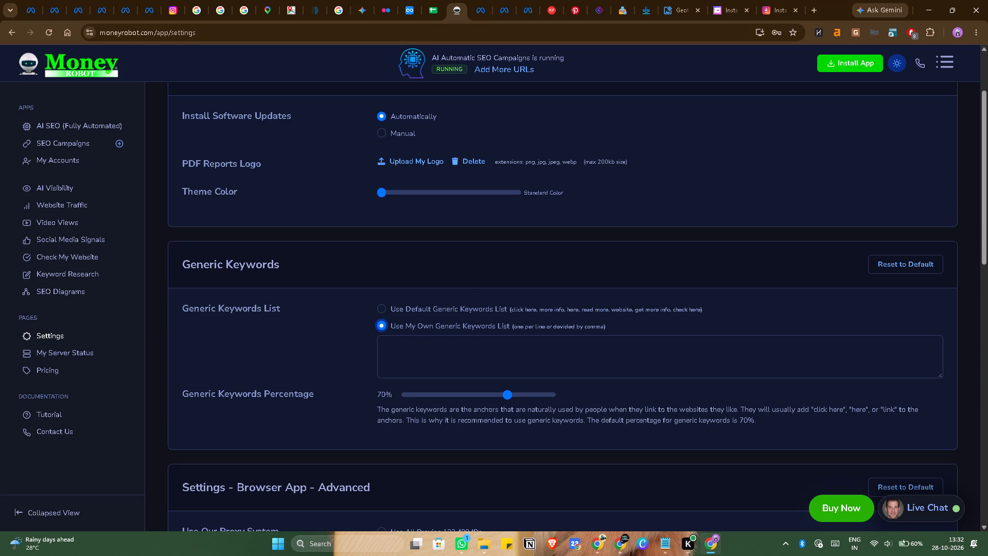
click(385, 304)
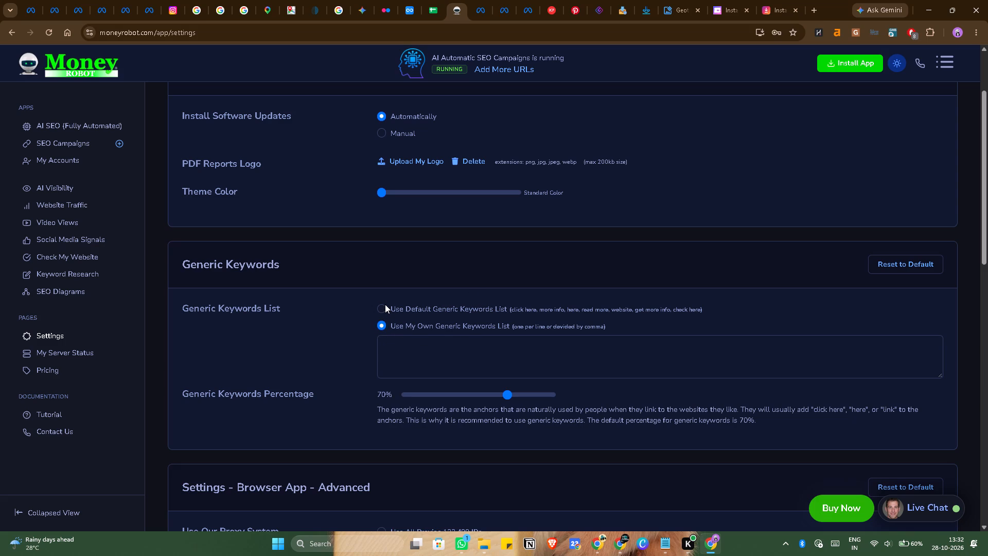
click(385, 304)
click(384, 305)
Set the Generic Keywords Percentage to 60%.
scroll(324, 343, down, 2)
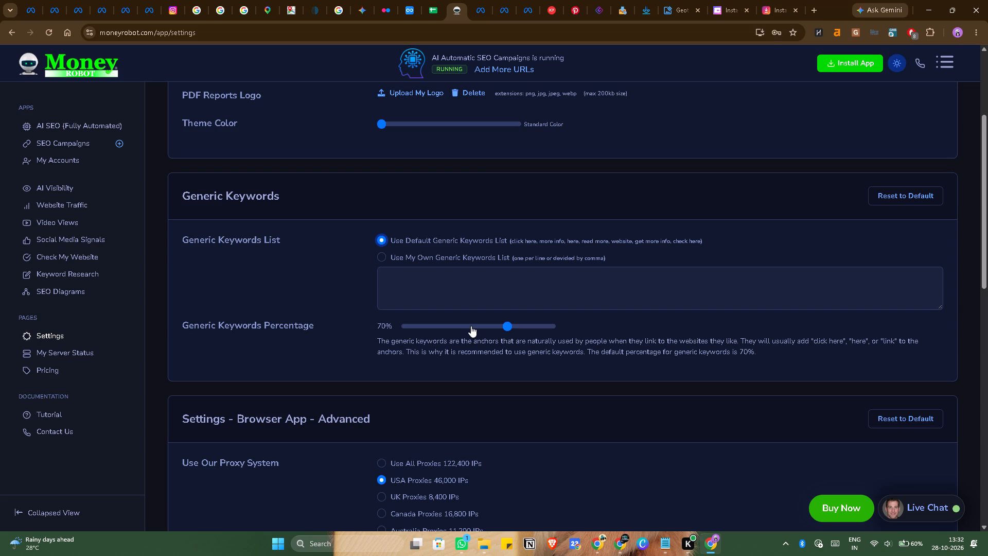
click(473, 326)
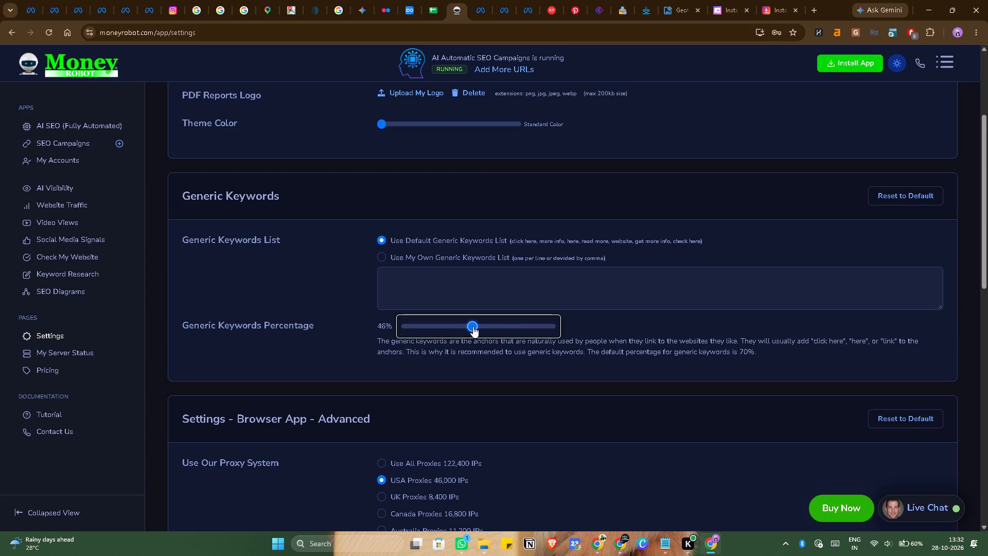
drag(481, 329, 484, 329)
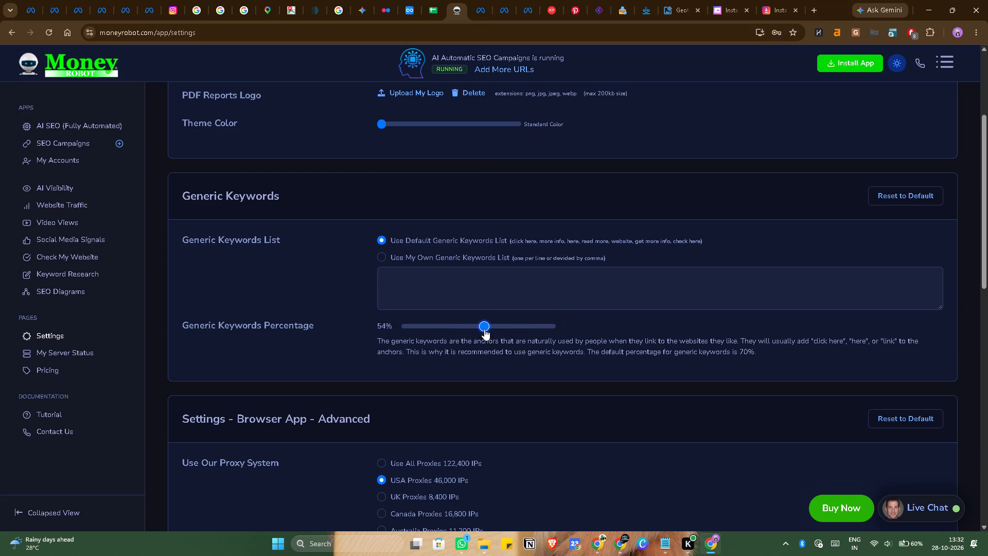
drag(484, 329, 492, 334)
Examine the advanced browser app settings, from proxies, captcha and threads to page load timeout and retry times.
scroll(573, 421, down, 4)
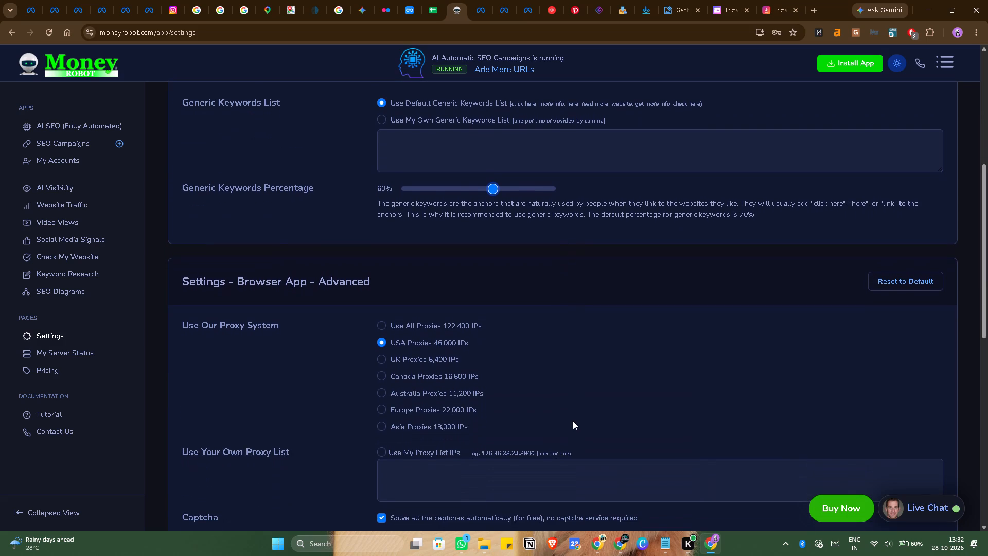
scroll(573, 421, down, 3)
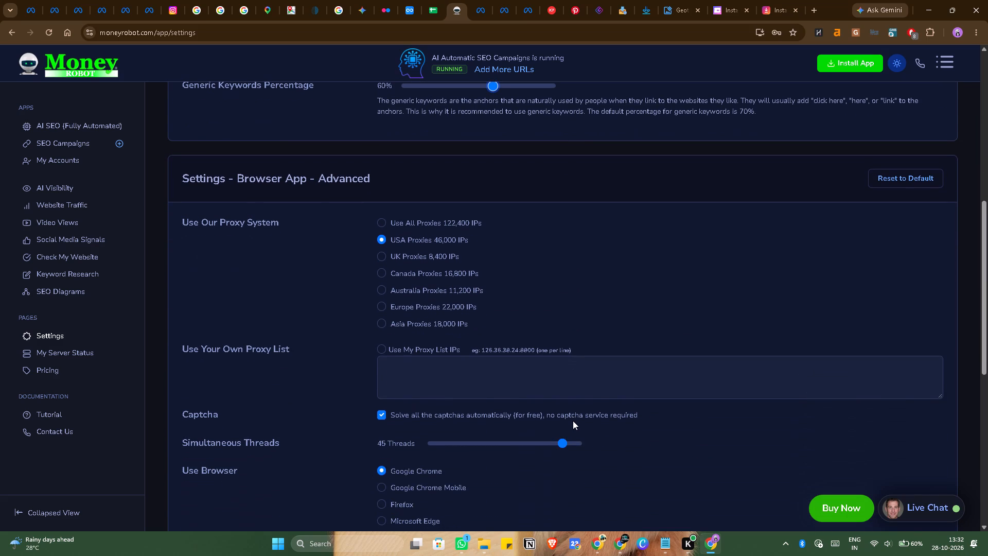
scroll(573, 421, down, 3)
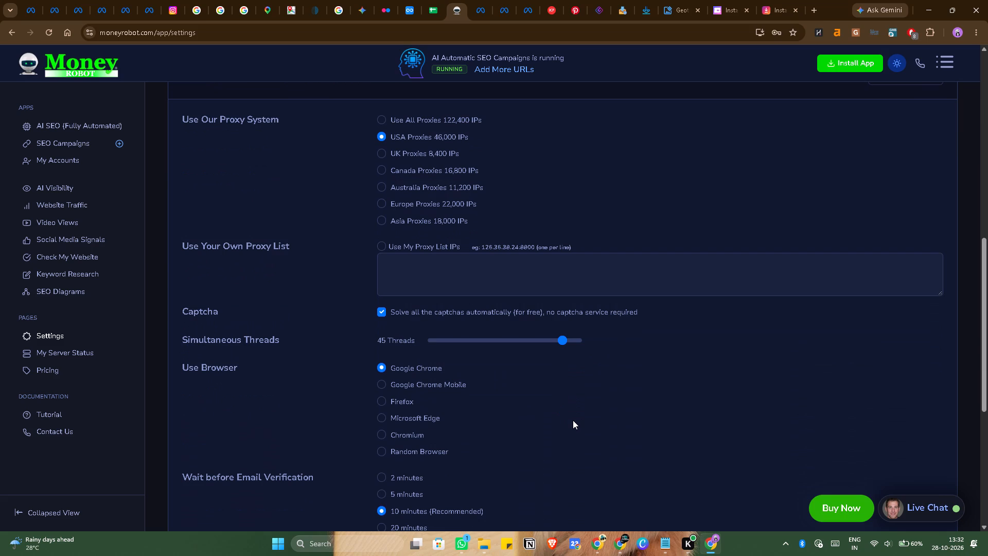
scroll(572, 420, down, 2)
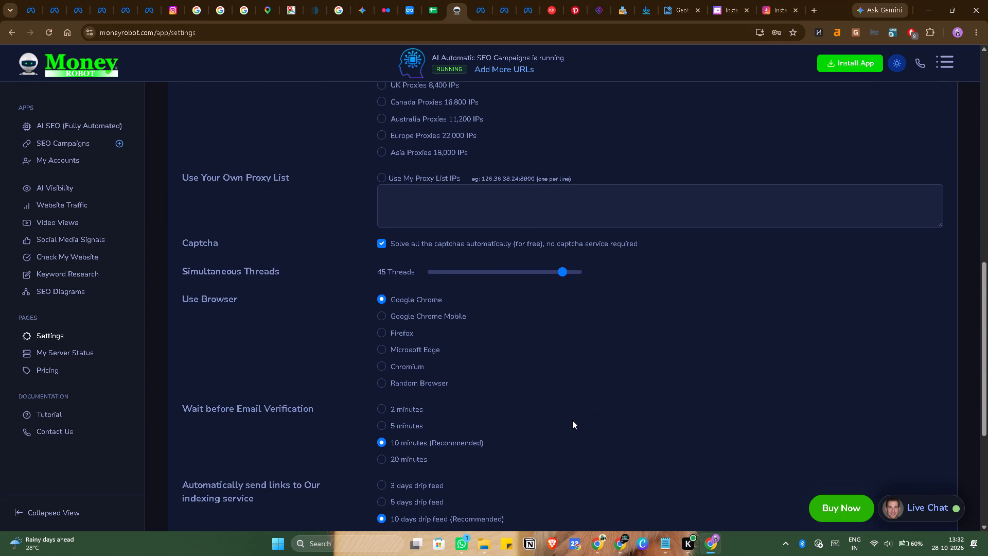
scroll(572, 420, down, 1)
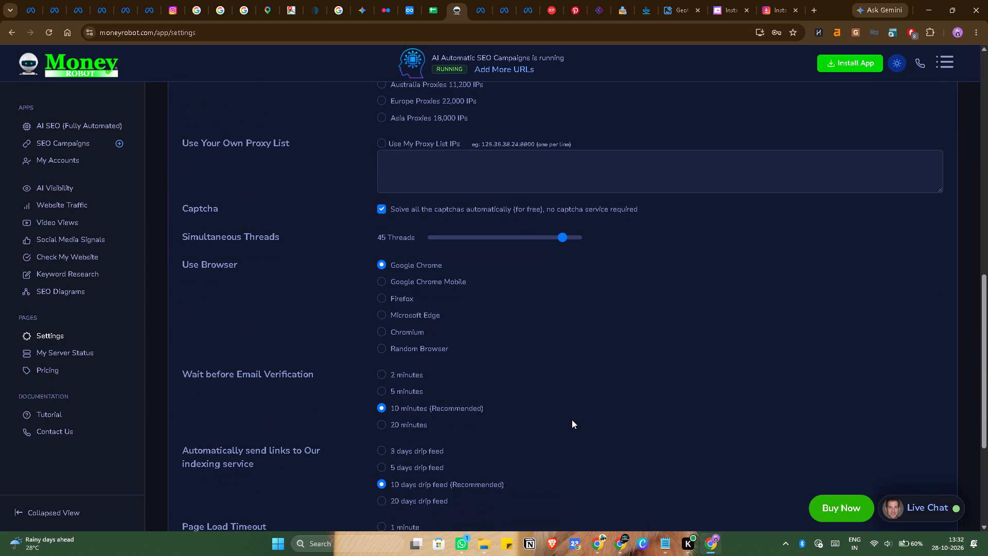
scroll(572, 420, down, 2)
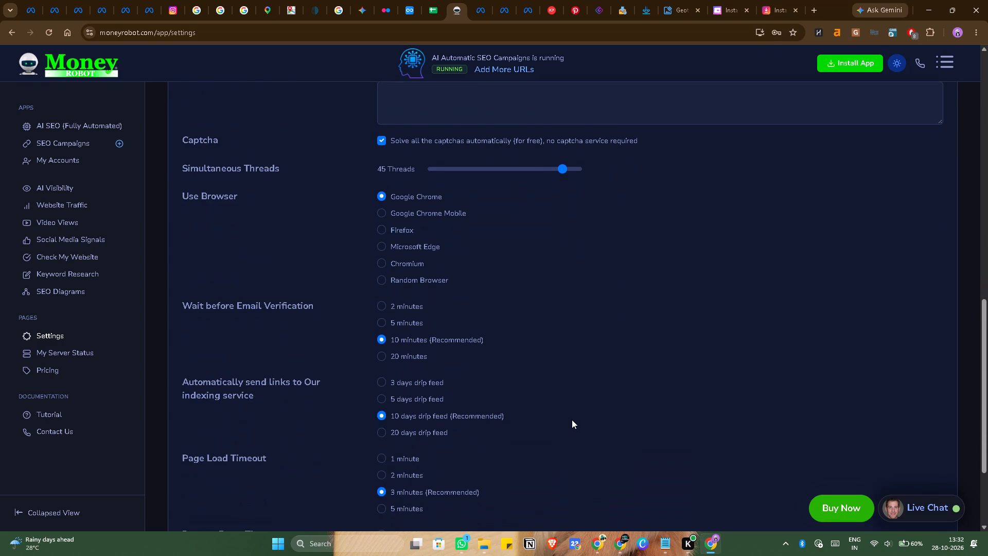
scroll(572, 420, down, 4)
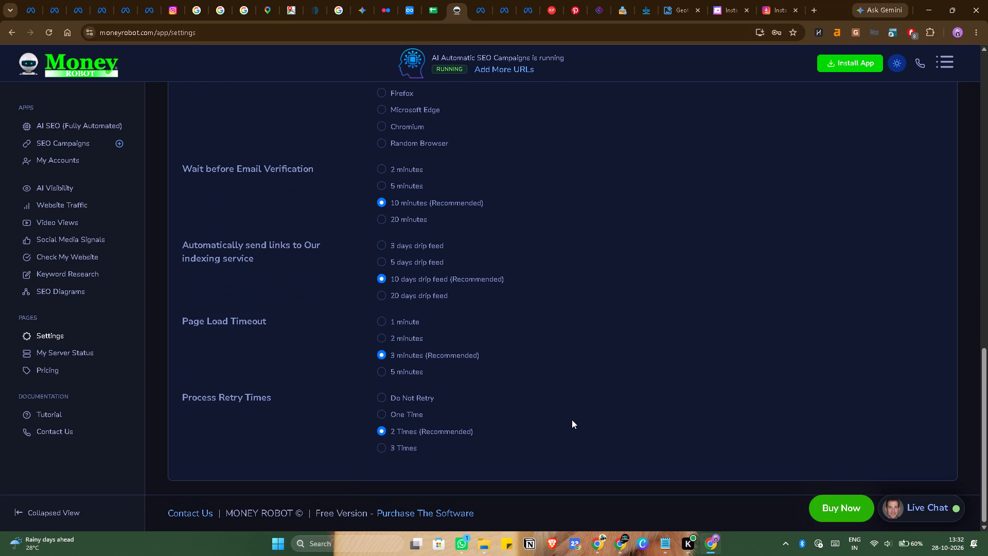
scroll(572, 420, down, 3)
scroll(558, 355, up, 16)
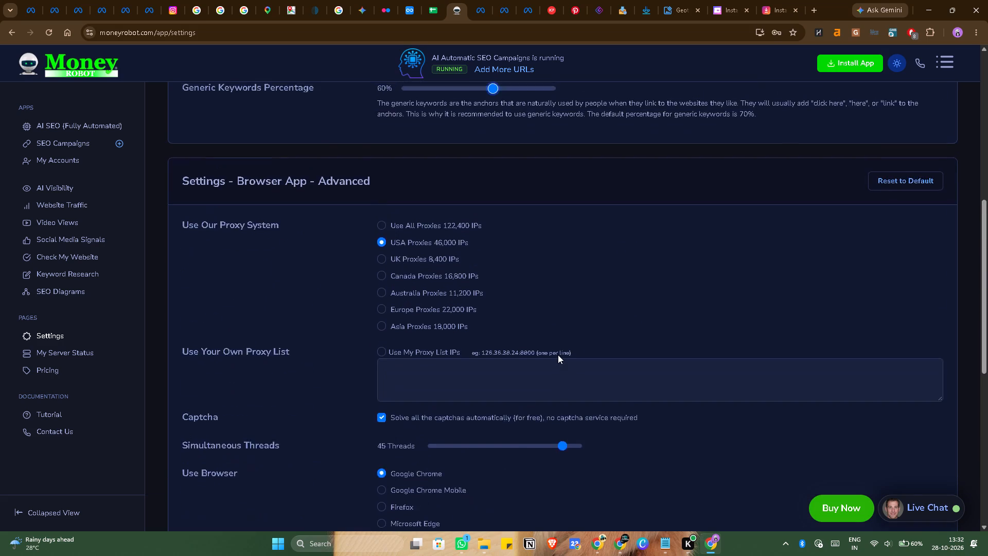
scroll(558, 355, up, 16)
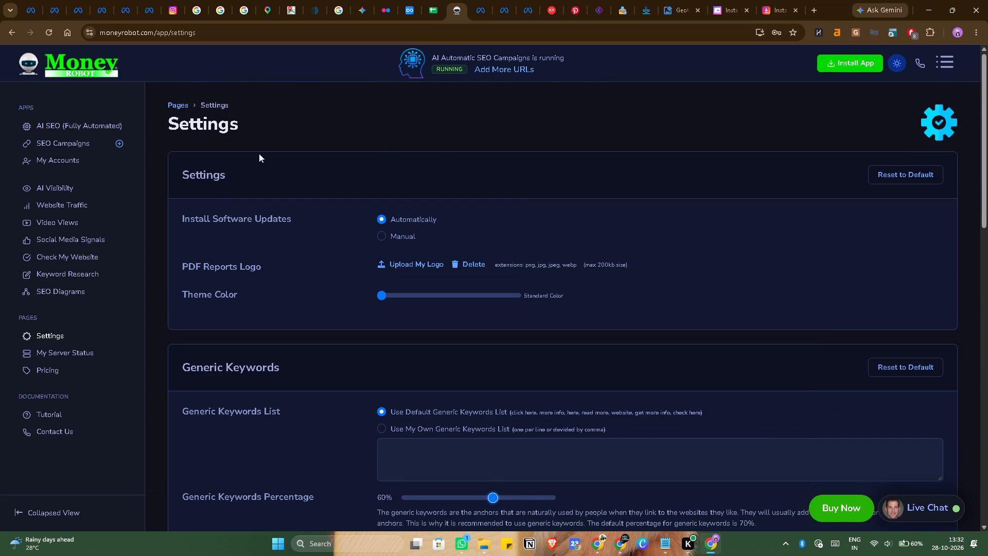
Open the SEO Campaigns list to check the campaigns.
click(68, 155)
click(69, 141)
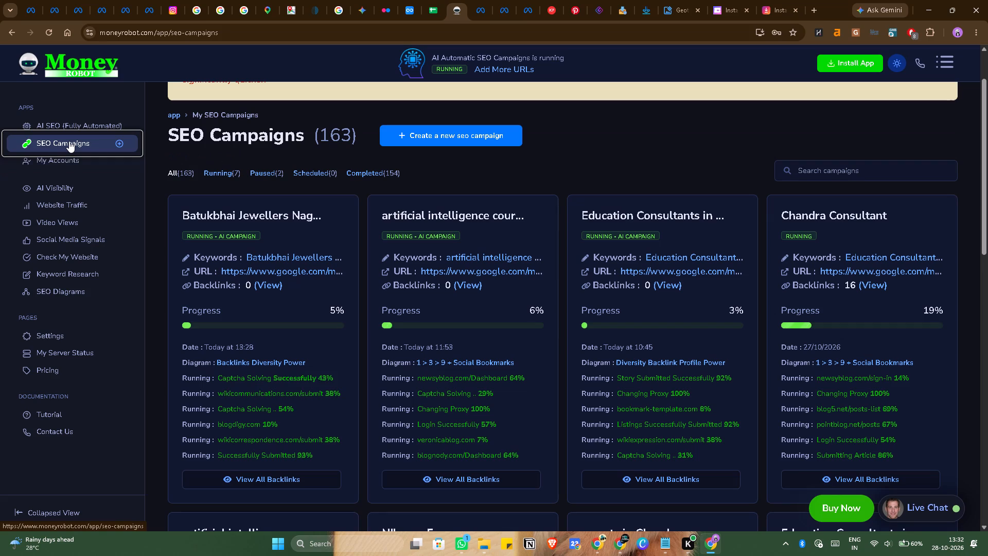
Check the My Accounts overview, and go back to the SEO Campaigns list.
click(66, 170)
click(68, 163)
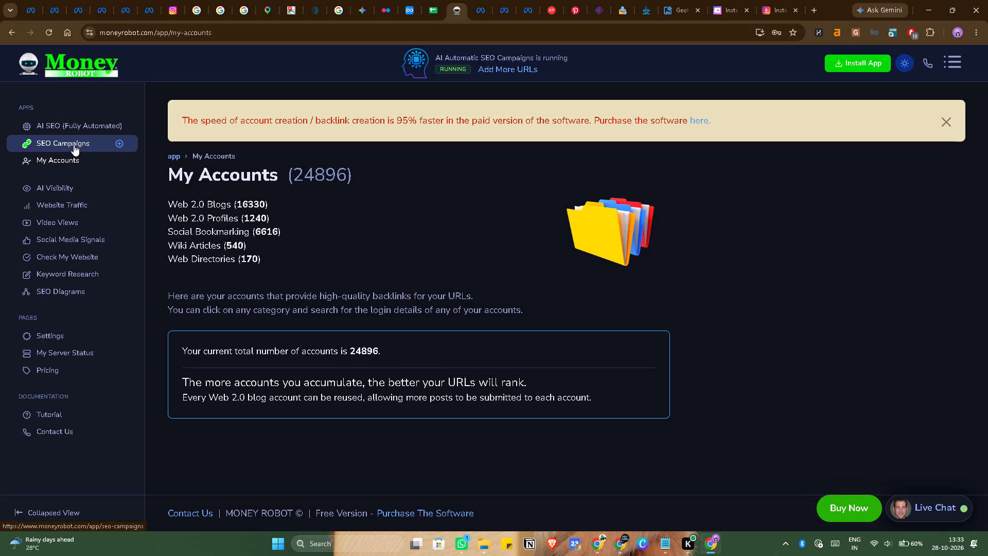
click(74, 145)
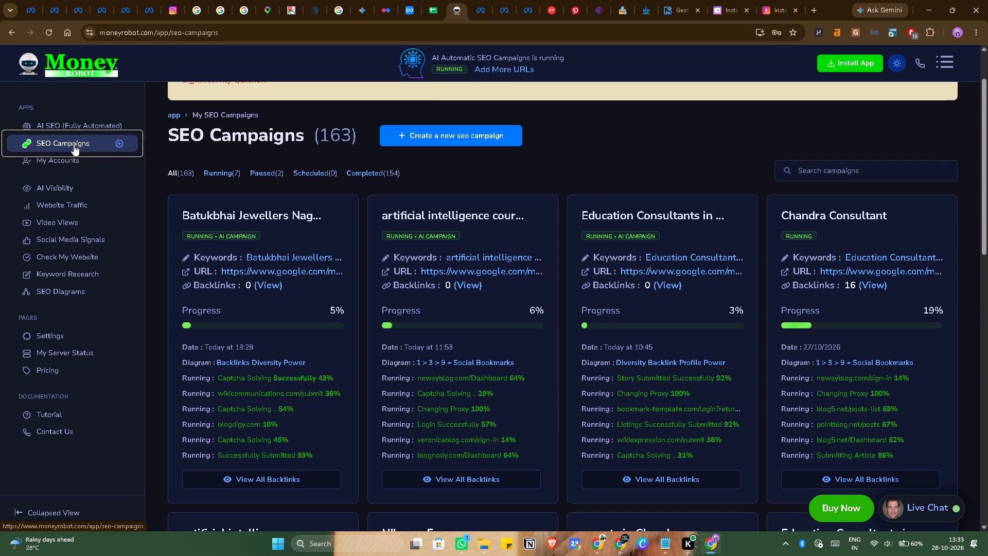